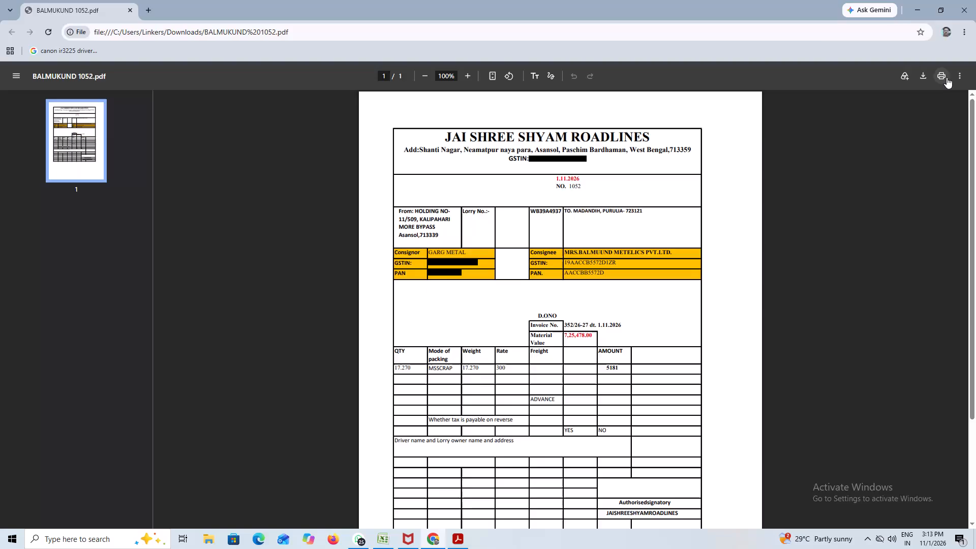
pyautogui.click(946, 75)
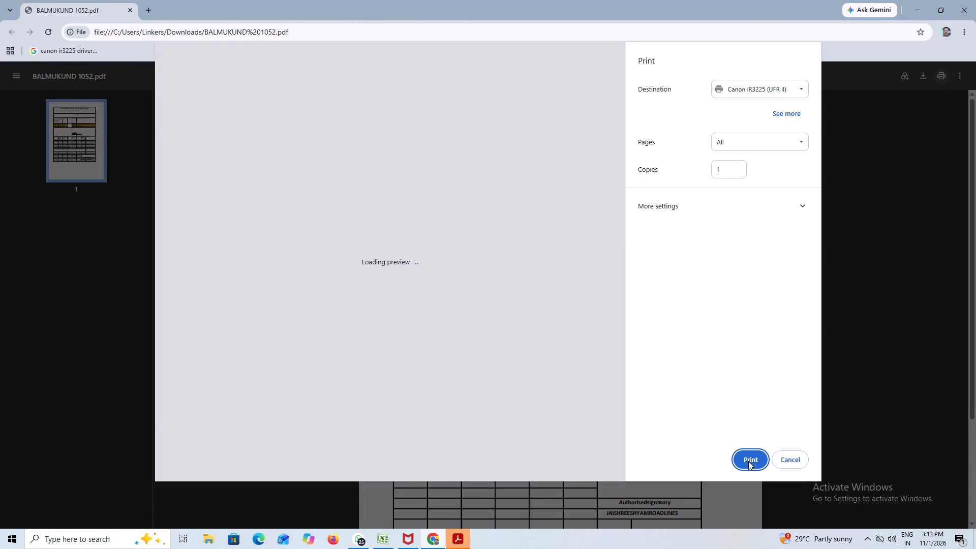
pyautogui.click(748, 461)
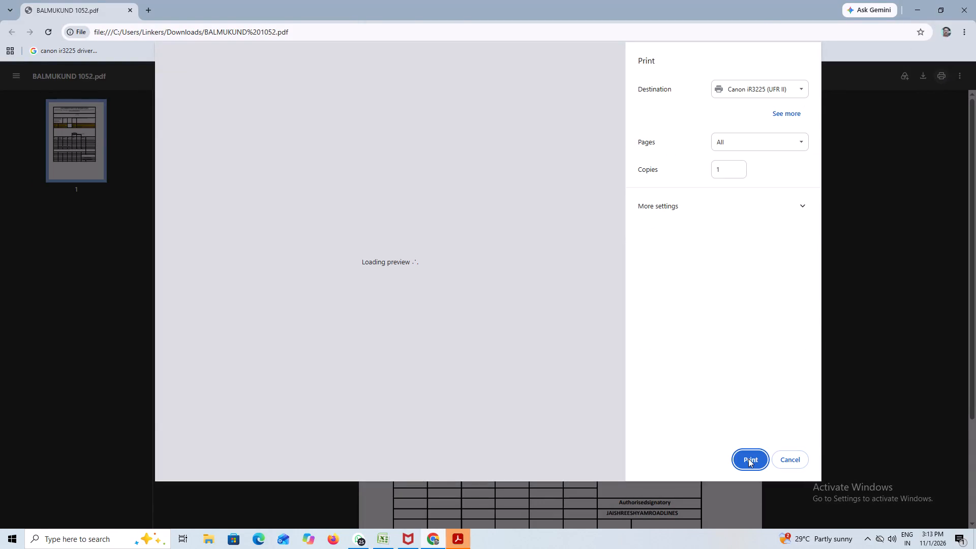
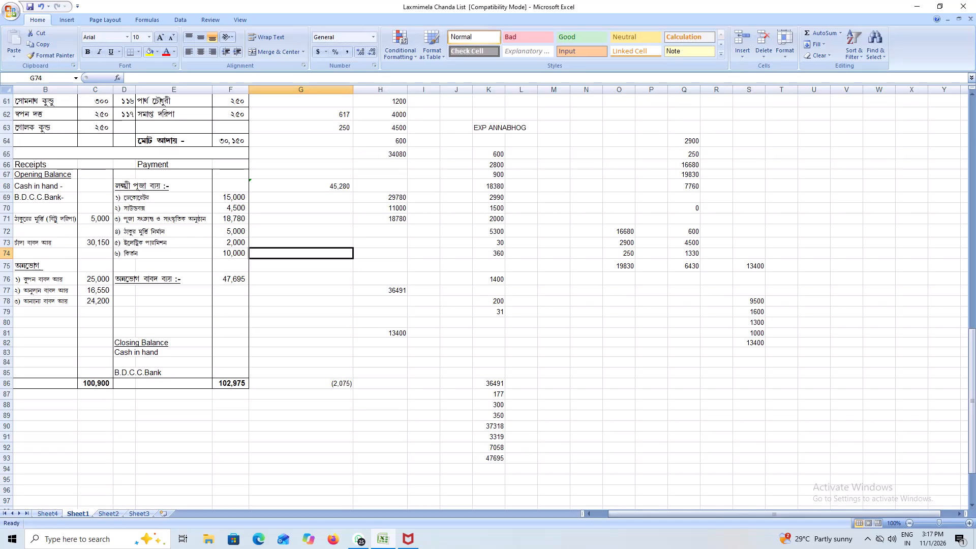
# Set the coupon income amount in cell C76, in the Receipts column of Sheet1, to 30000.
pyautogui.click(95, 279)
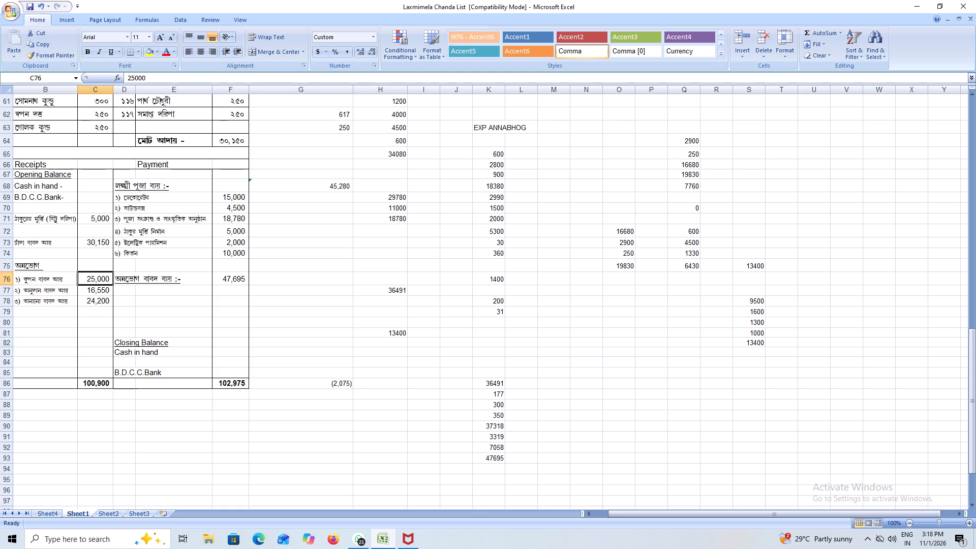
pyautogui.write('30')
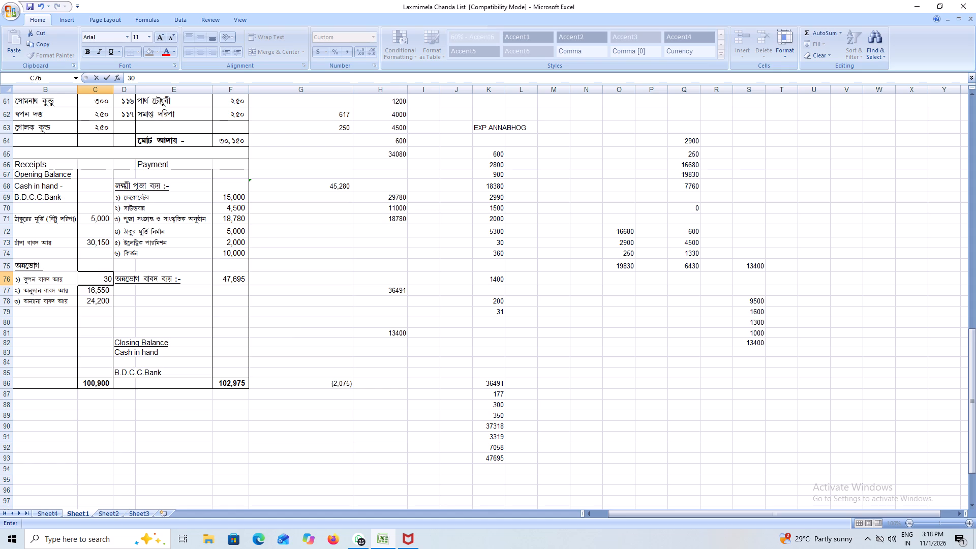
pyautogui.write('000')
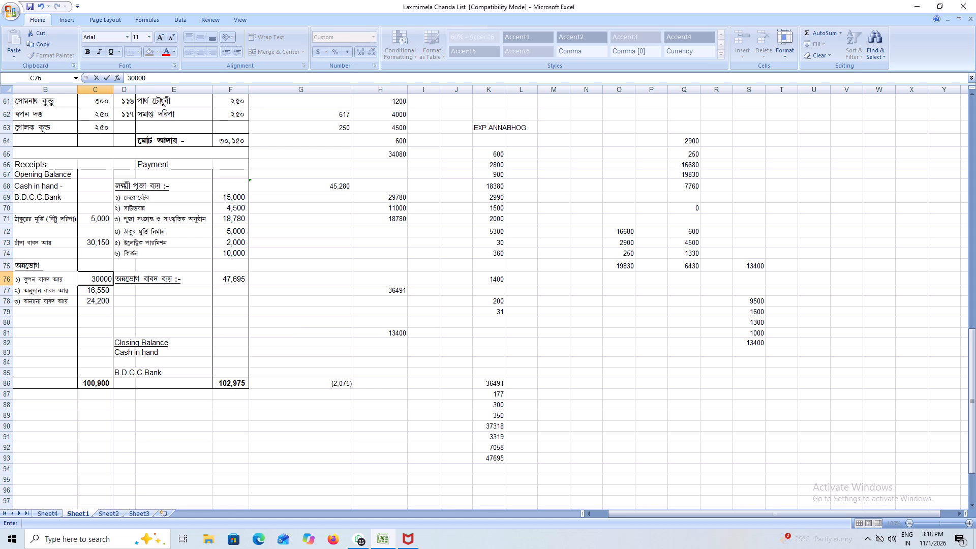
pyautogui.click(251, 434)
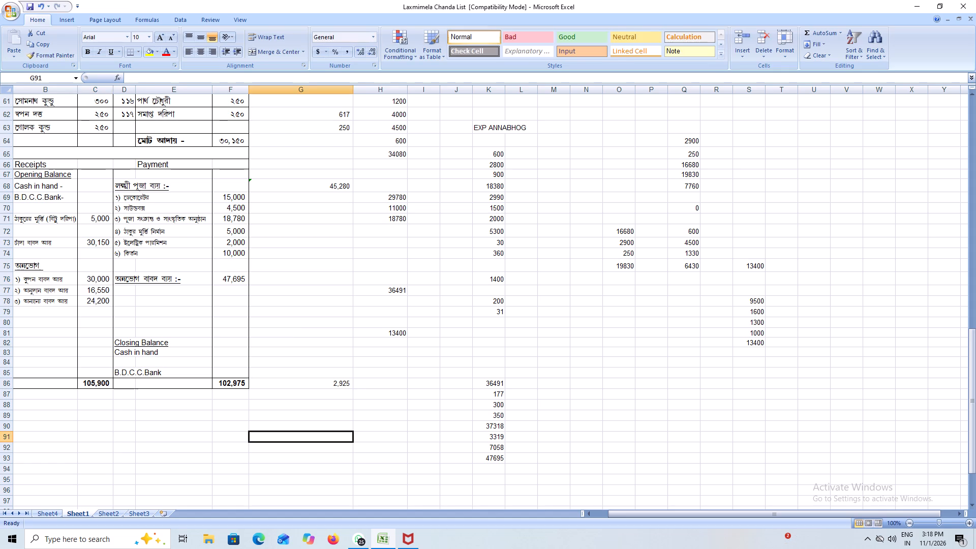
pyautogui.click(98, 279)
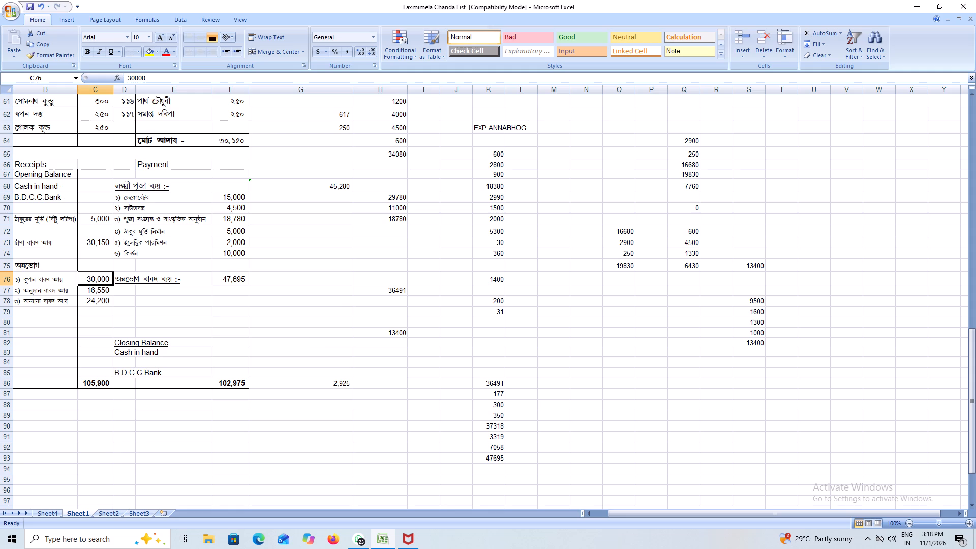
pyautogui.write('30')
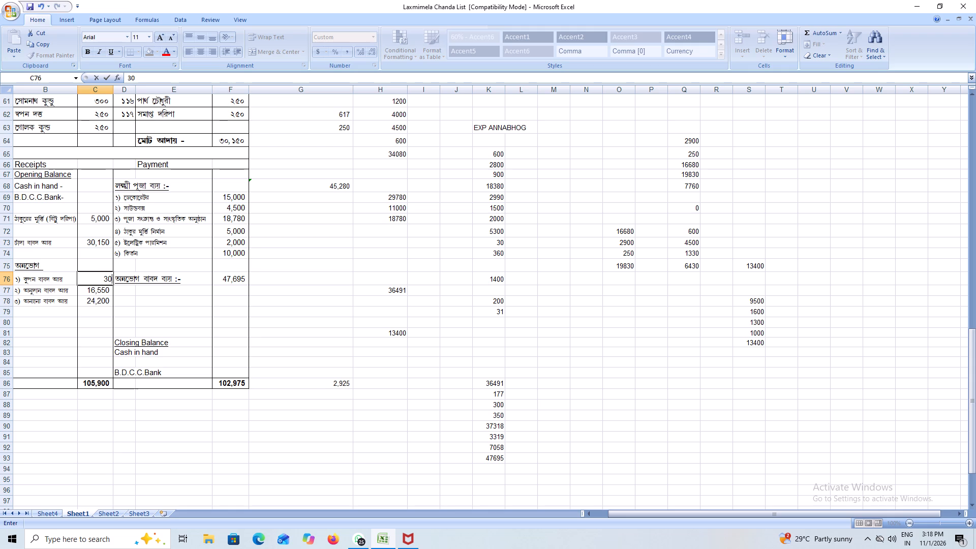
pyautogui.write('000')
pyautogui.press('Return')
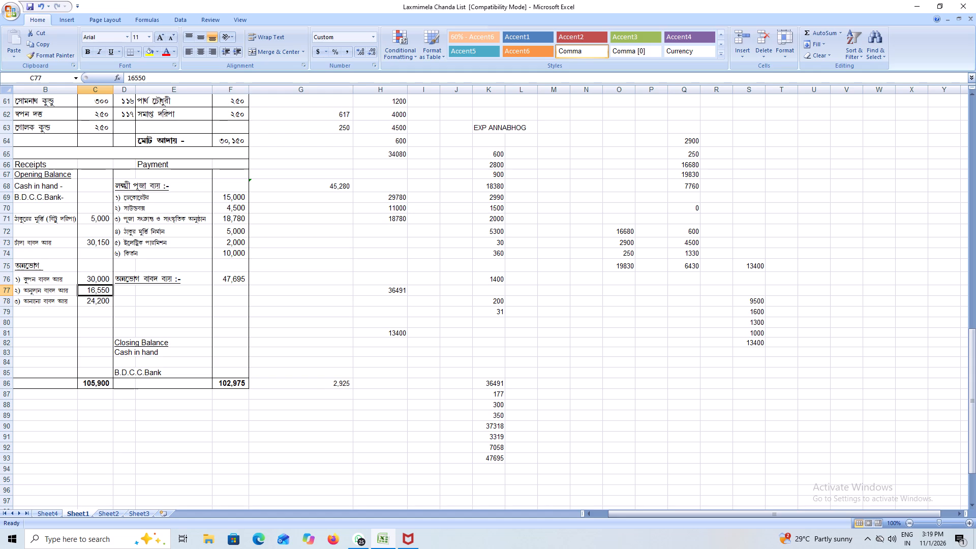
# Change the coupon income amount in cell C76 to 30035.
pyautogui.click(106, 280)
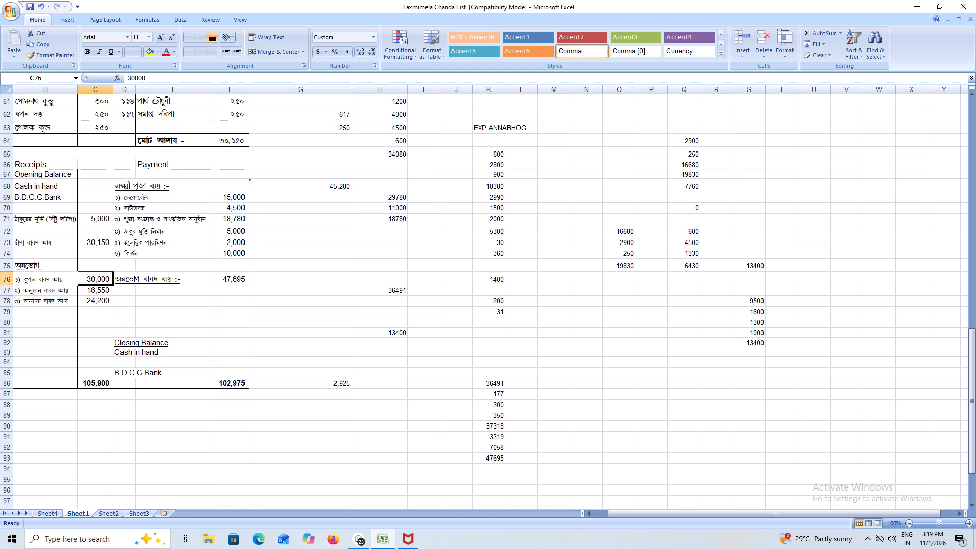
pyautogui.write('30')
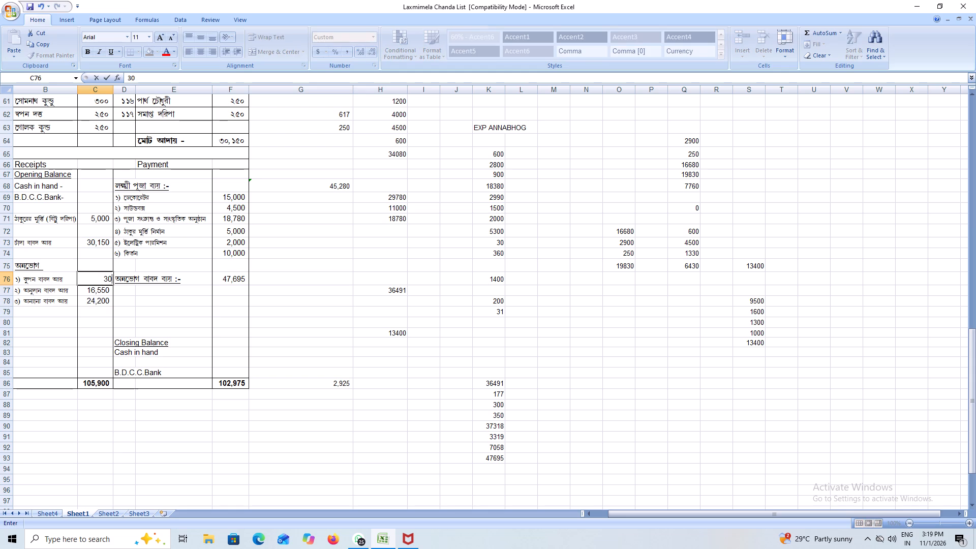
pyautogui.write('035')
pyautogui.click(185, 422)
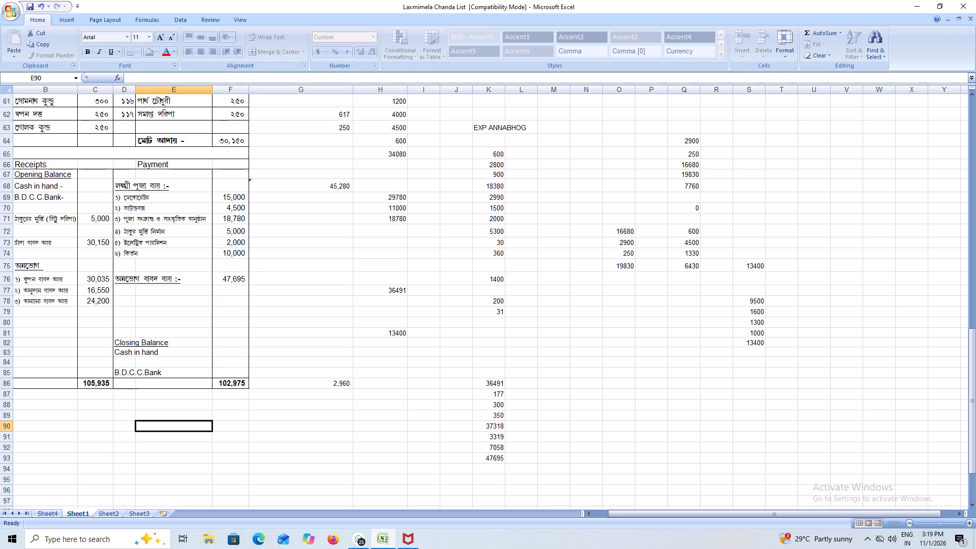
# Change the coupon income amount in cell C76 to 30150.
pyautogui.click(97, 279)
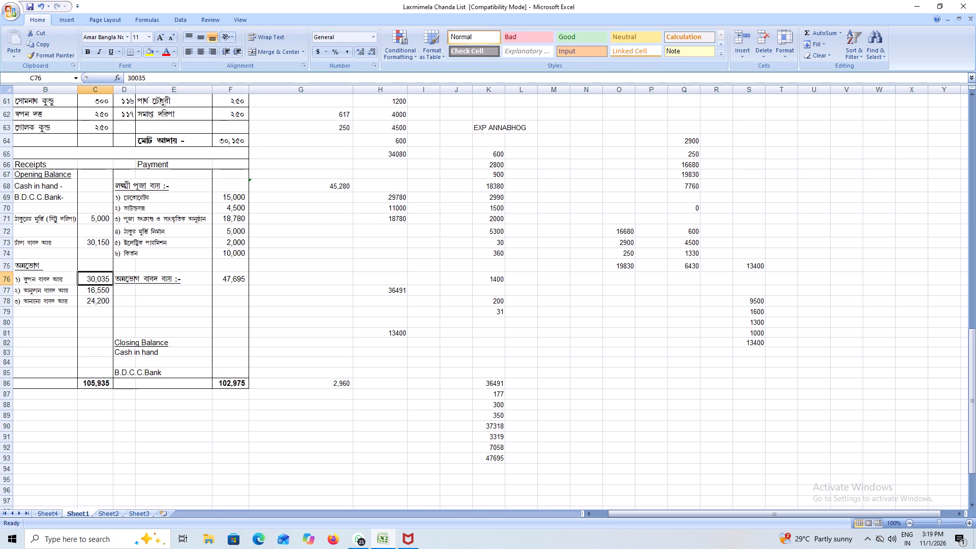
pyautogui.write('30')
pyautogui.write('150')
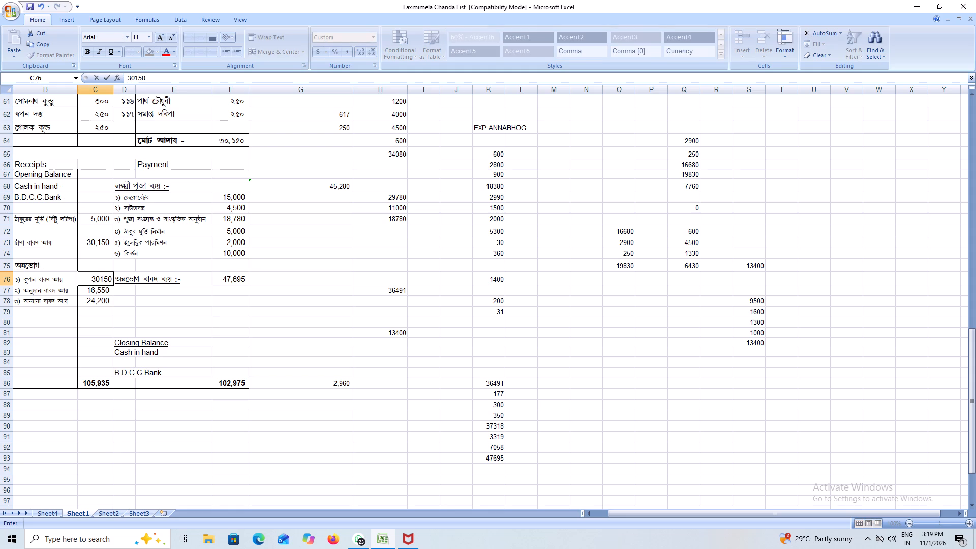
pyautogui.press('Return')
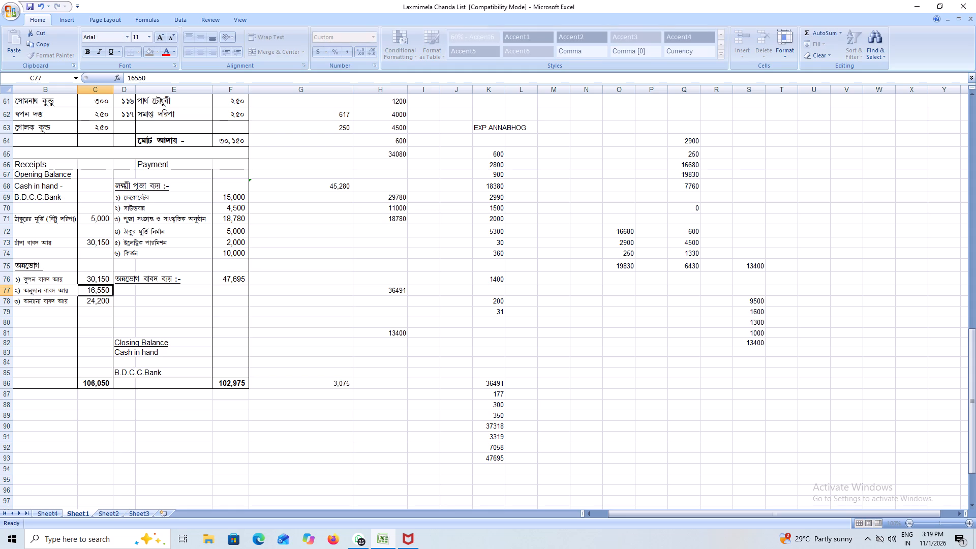
# Correct the coupon income amount in cell C76 of the Receipts column to 30105.
pyautogui.click(103, 277)
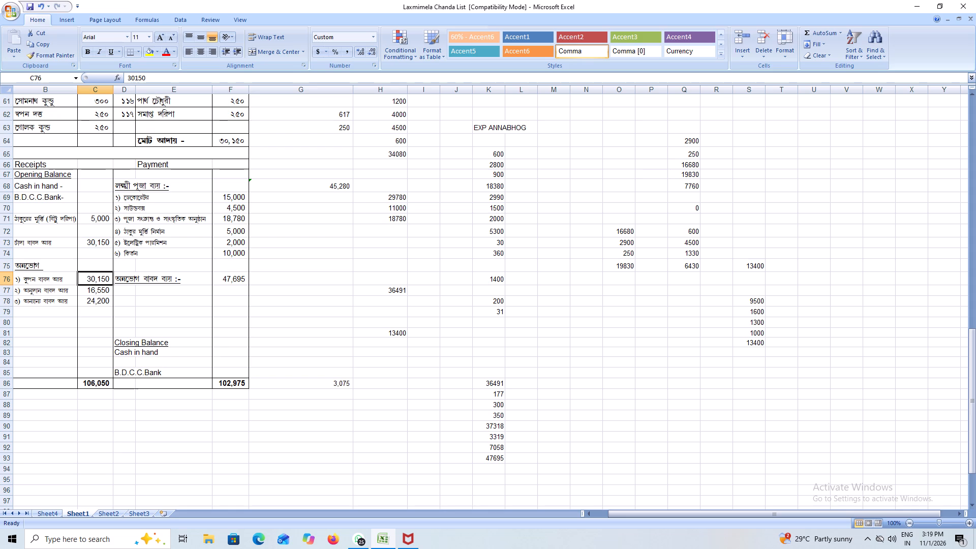
pyautogui.doubleClick(153, 78)
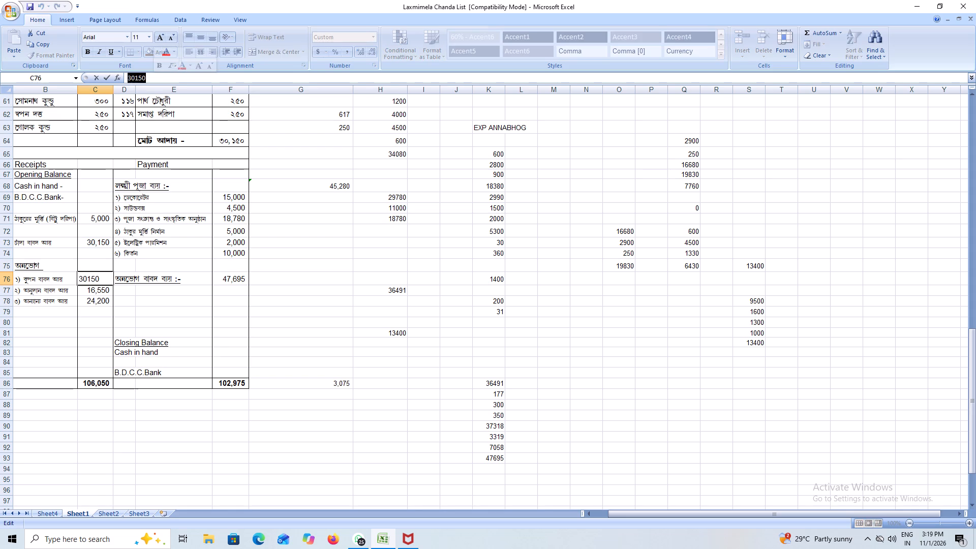
pyautogui.click(153, 78)
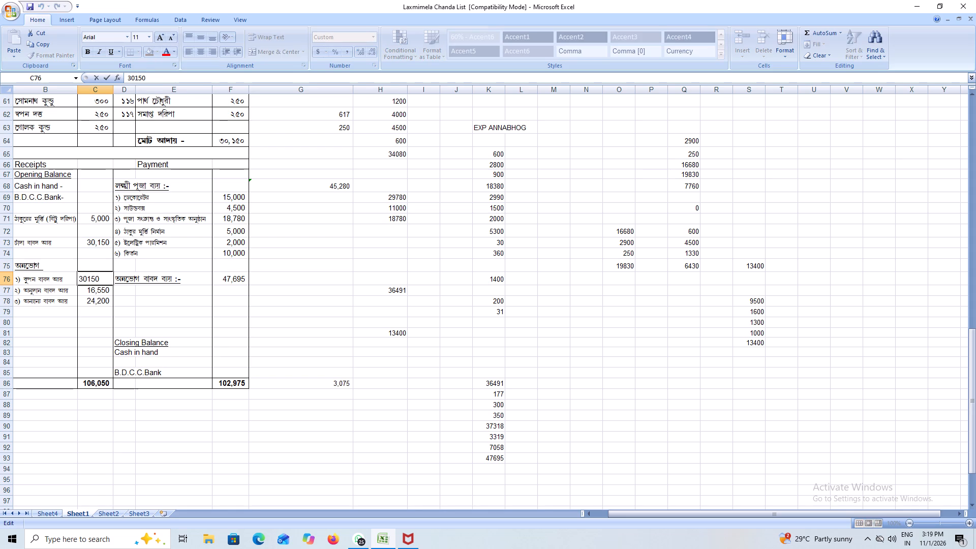
pyautogui.press('BackSpace')
pyautogui.press('BackSpace')
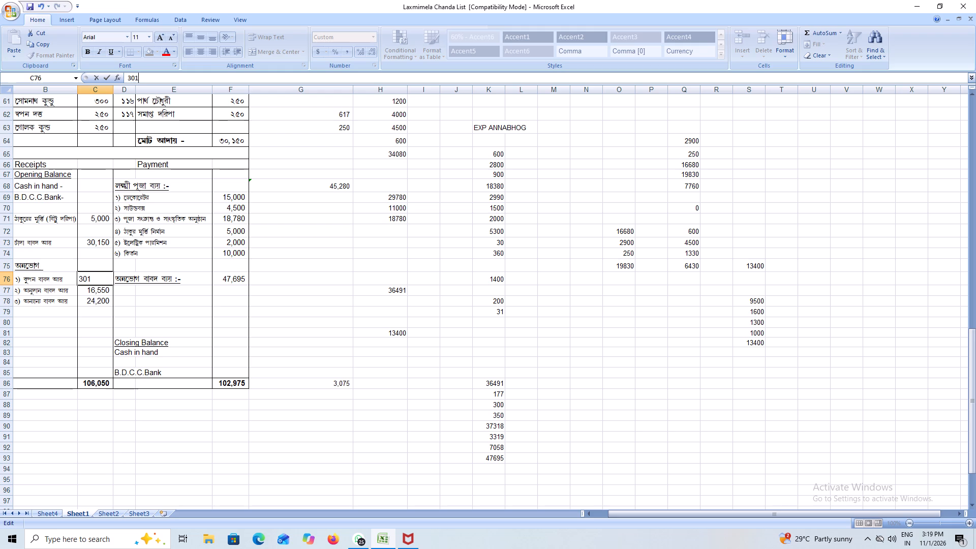
pyautogui.write('05')
pyautogui.press('Return')
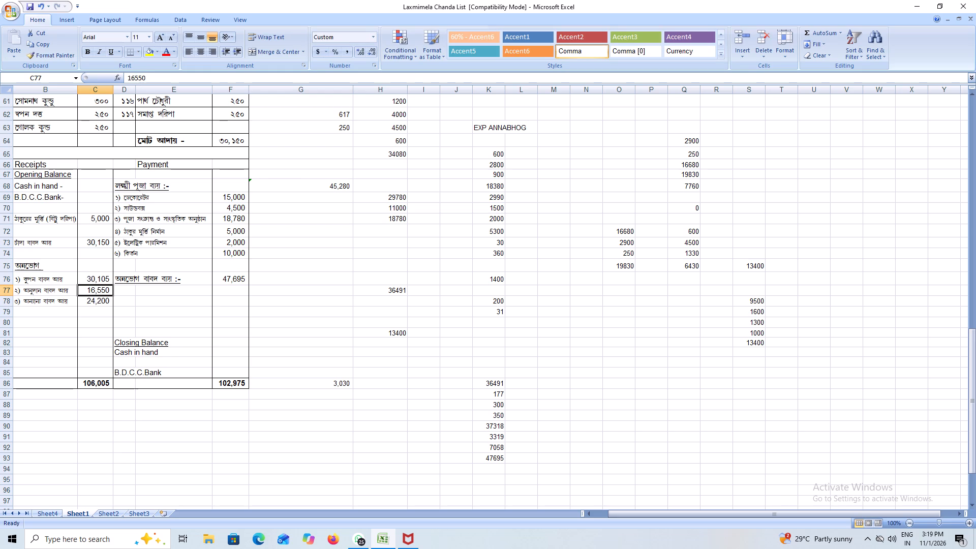
pyautogui.click(300, 341)
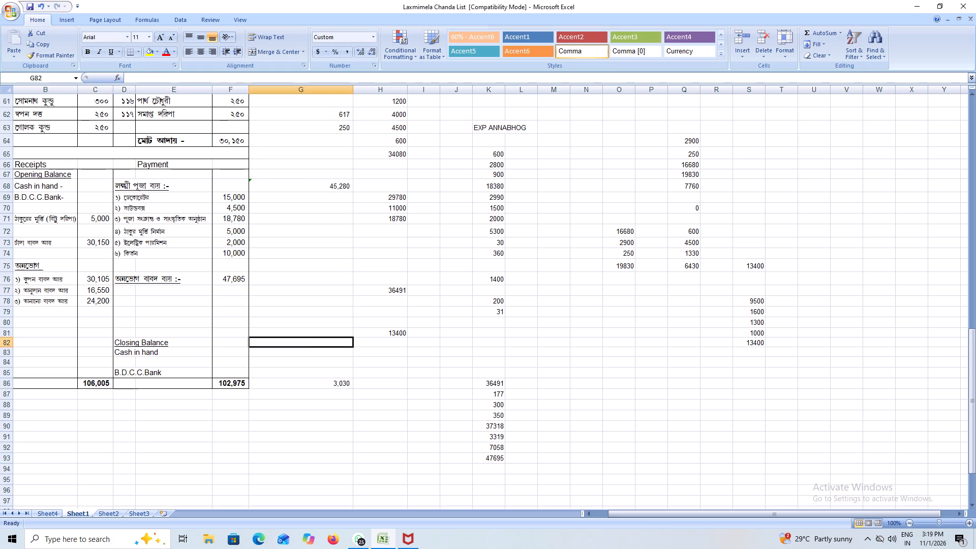
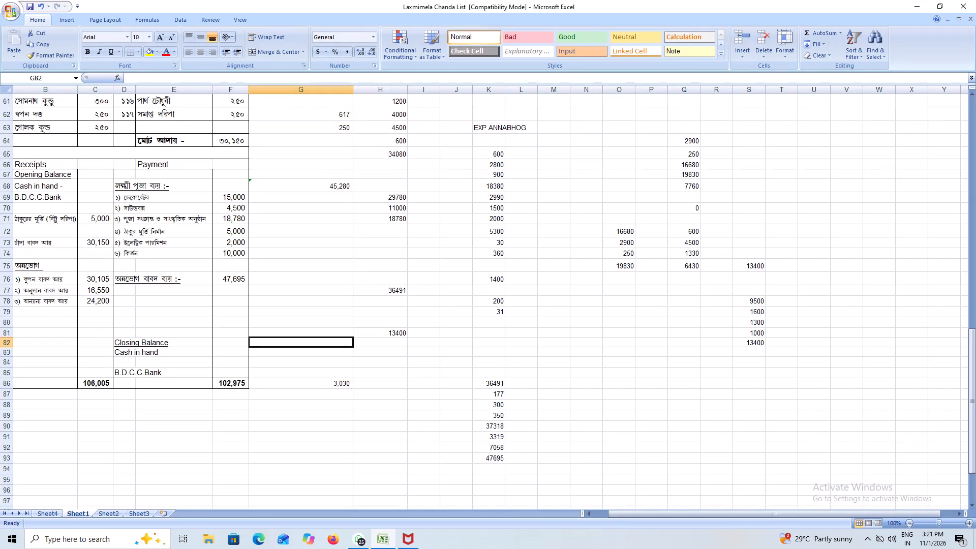
# Check the combined sum of the coupon, donation and other income amounts in cells C76 to C78 of the Receipts column.
pyautogui.click(89, 281)
pyautogui.moveTo(89, 281); pyautogui.dragTo(91, 289)
pyautogui.doubleClick(83, 349)
pyautogui.click(94, 302)
pyautogui.moveTo(93, 298); pyautogui.dragTo(92, 291)
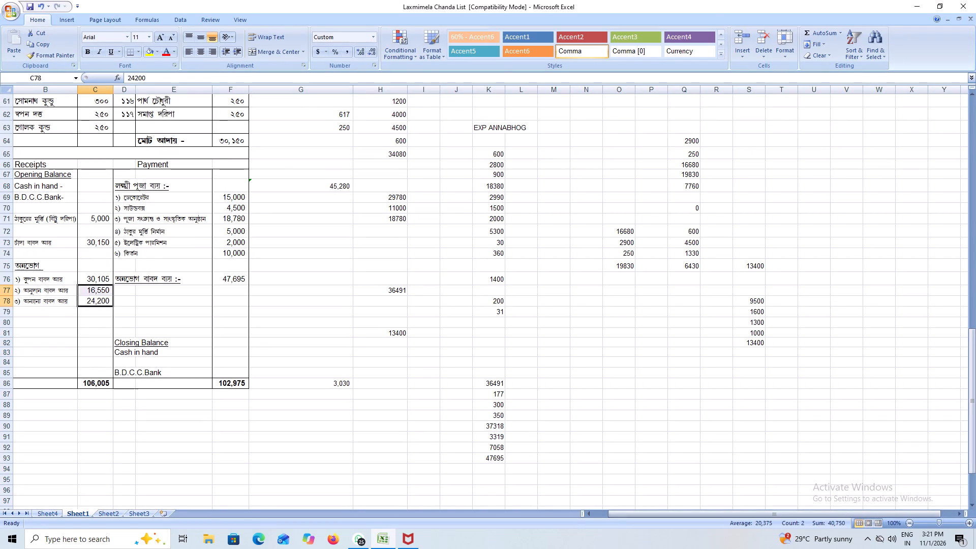
pyautogui.moveTo(92, 288); pyautogui.dragTo(93, 282)
pyautogui.doubleClick(93, 281)
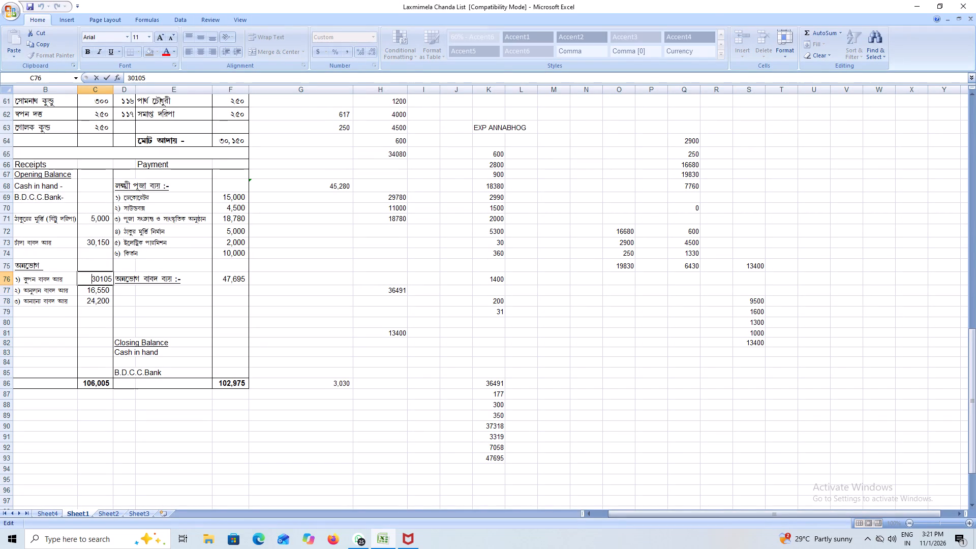
pyautogui.moveTo(90, 302); pyautogui.dragTo(91, 291)
pyautogui.click(95, 280)
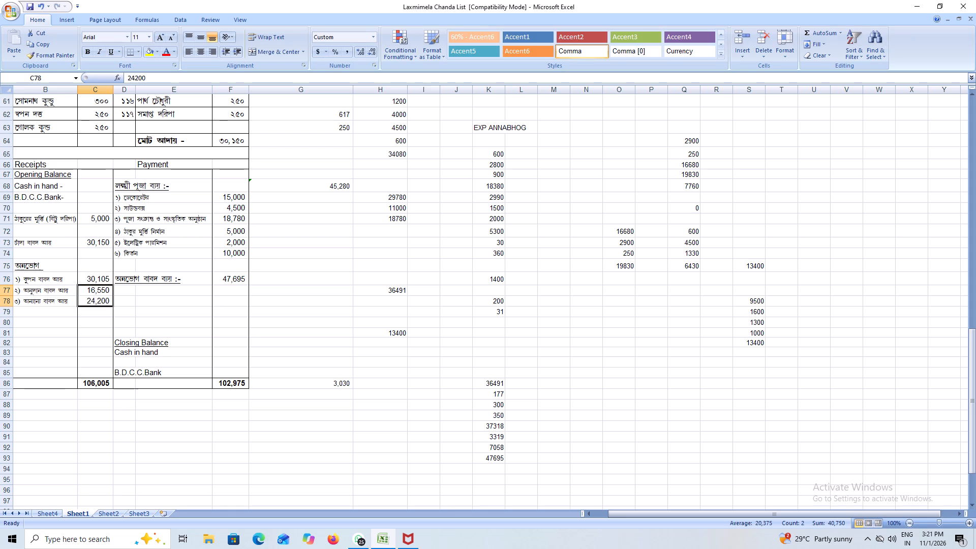
pyautogui.moveTo(101, 331); pyautogui.dragTo(101, 326)
pyautogui.moveTo(100, 278); pyautogui.dragTo(96, 301)
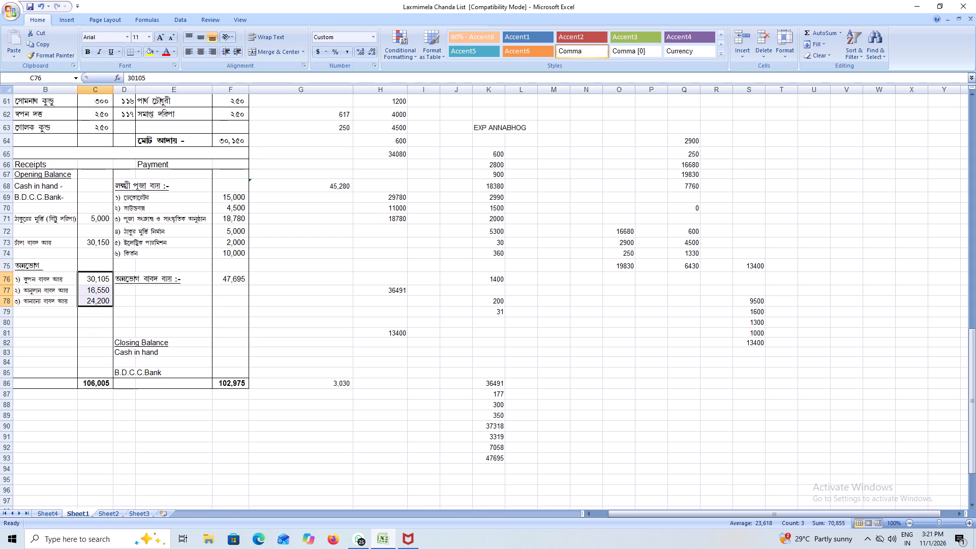
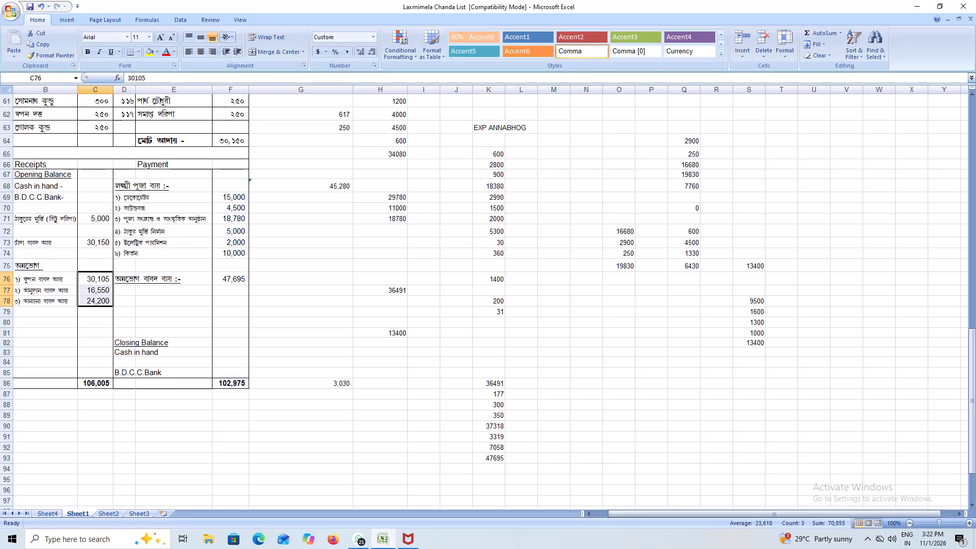
# Review the member subscription list and the donation entries in column G above the receipts and payments account.
pyautogui.click(324, 330)
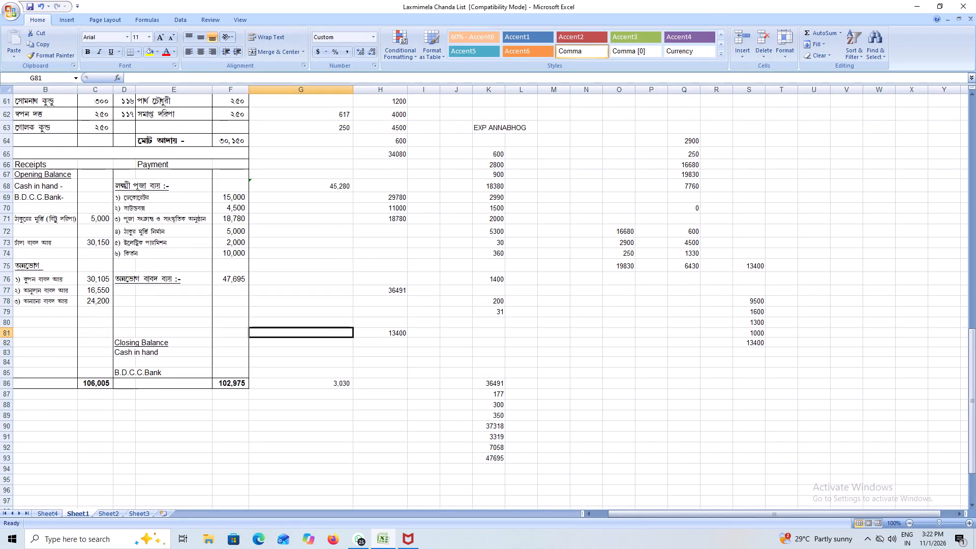
pyautogui.scroll(10, 290, 289)
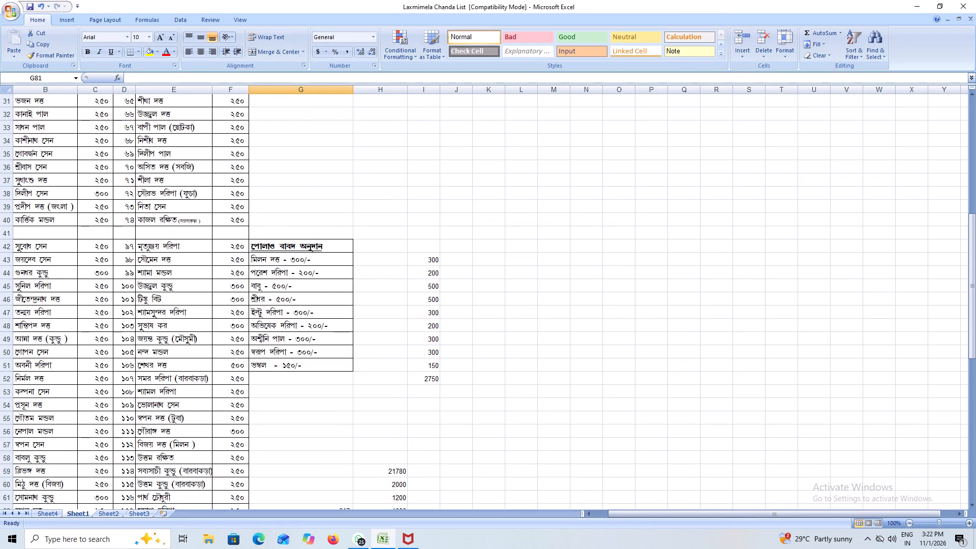
pyautogui.scroll(3, 392, 383)
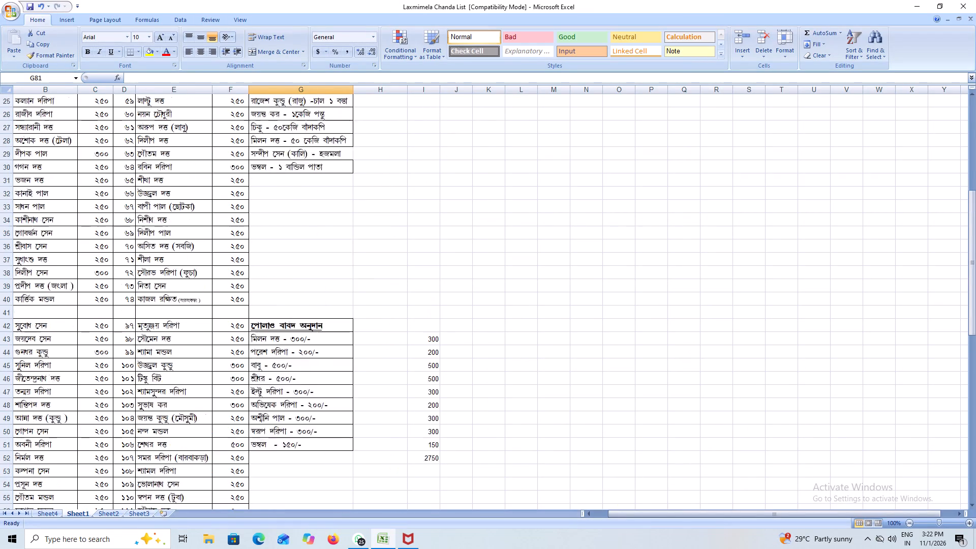
pyautogui.scroll(2, 392, 383)
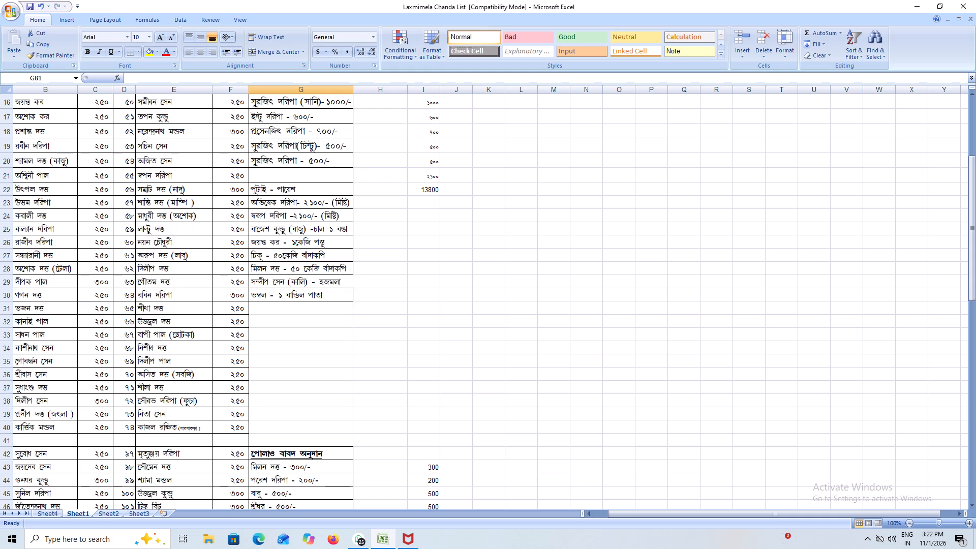
pyautogui.scroll(4, 392, 383)
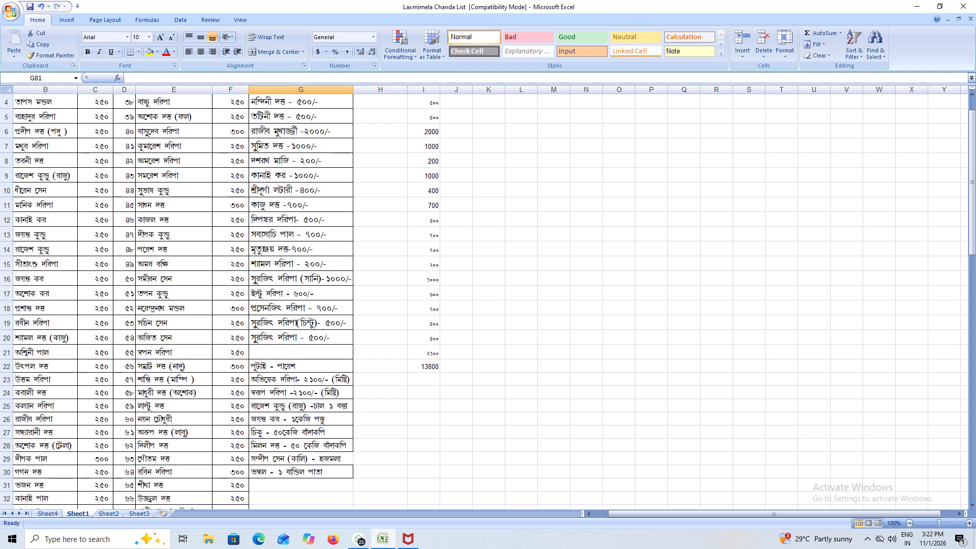
pyautogui.scroll(-3, 328, 398)
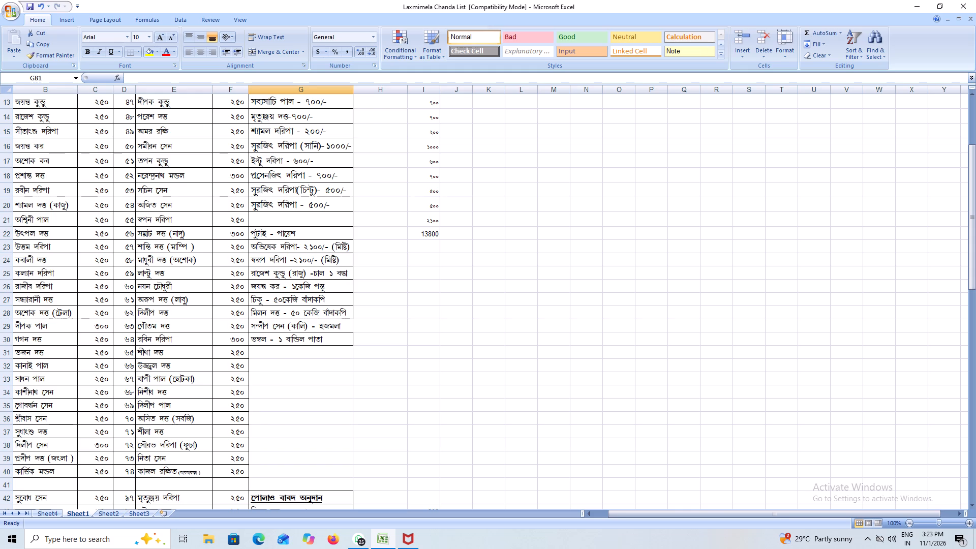
# Make the subscription list's column headings in cells B3 to G3 bold.
pyautogui.scroll(5, 215, 306)
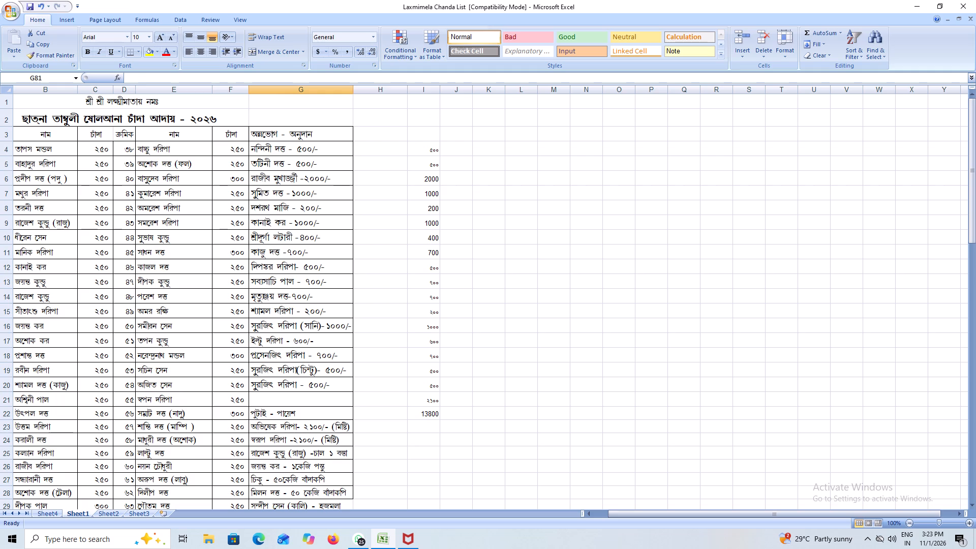
pyautogui.moveTo(306, 135); pyautogui.dragTo(231, 138)
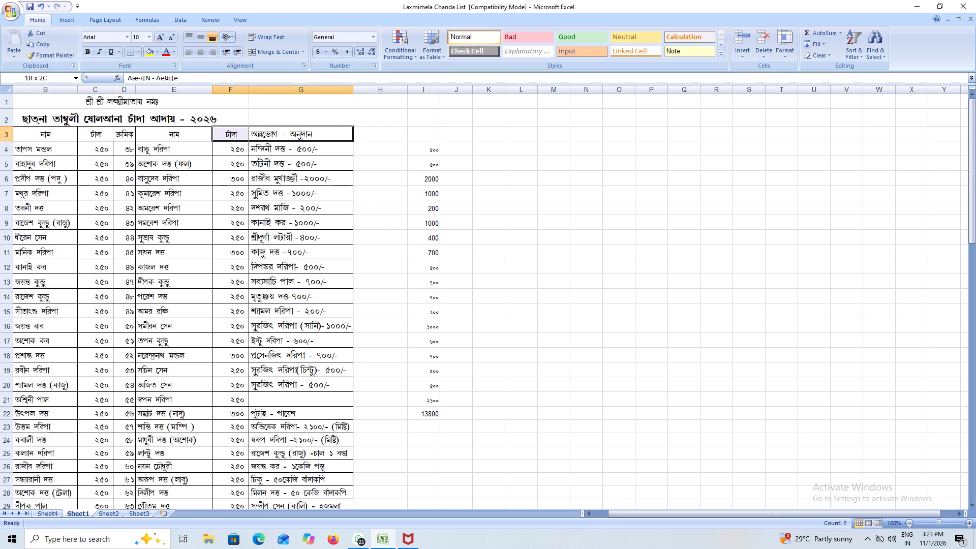
pyautogui.moveTo(231, 138); pyautogui.dragTo(41, 135)
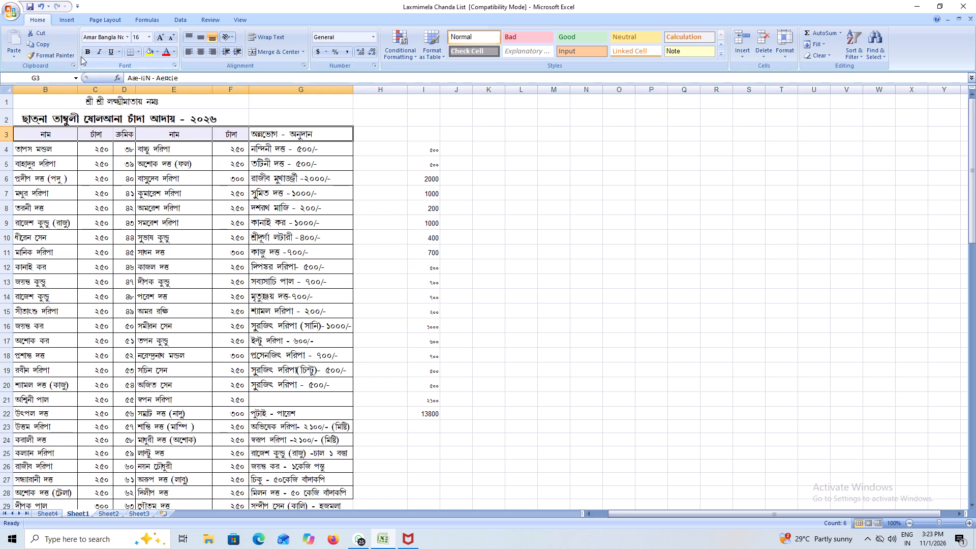
pyautogui.click(88, 52)
pyautogui.click(159, 225)
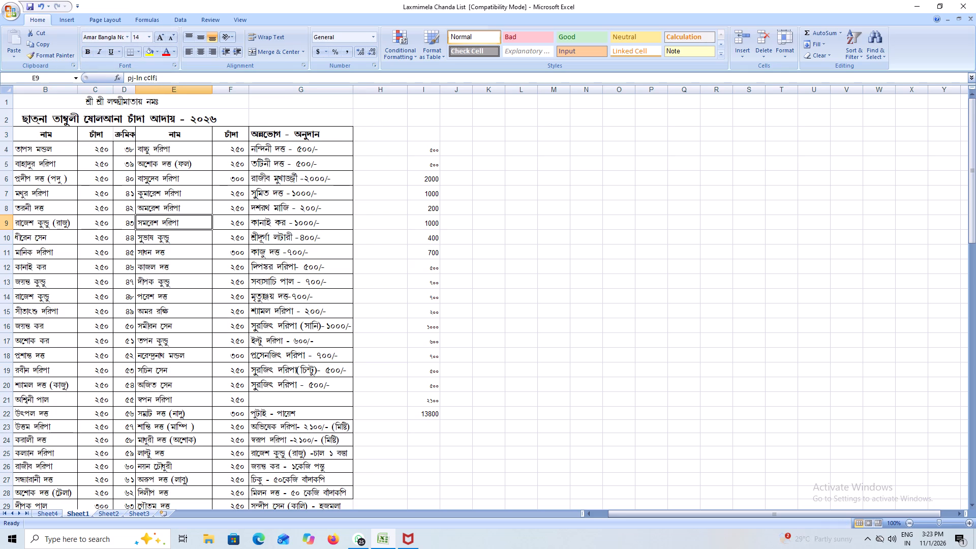
# Review the subscription and donation lists from the headings down to the receipts and payments account totals.
pyautogui.scroll(-1, 285, 246)
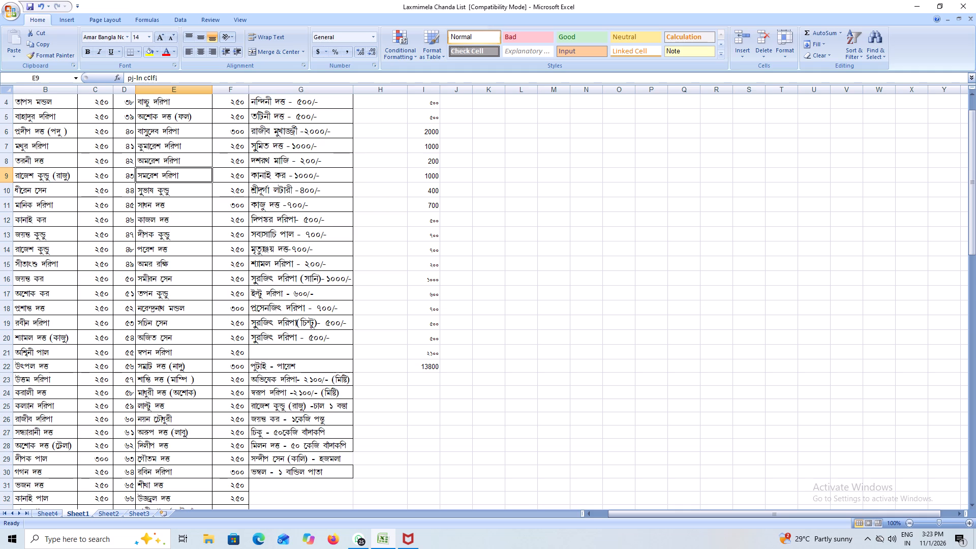
pyautogui.scroll(1, 293, 330)
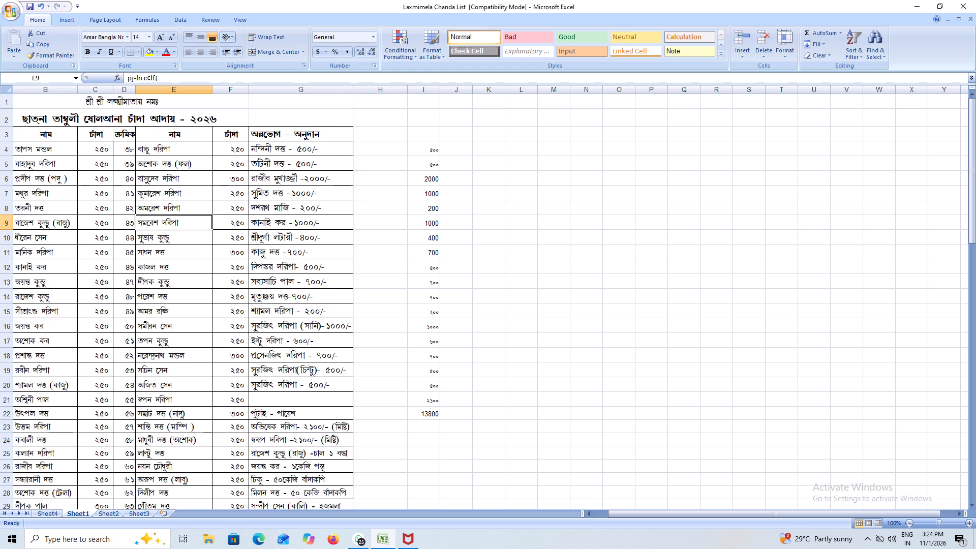
pyautogui.scroll(-3, 287, 249)
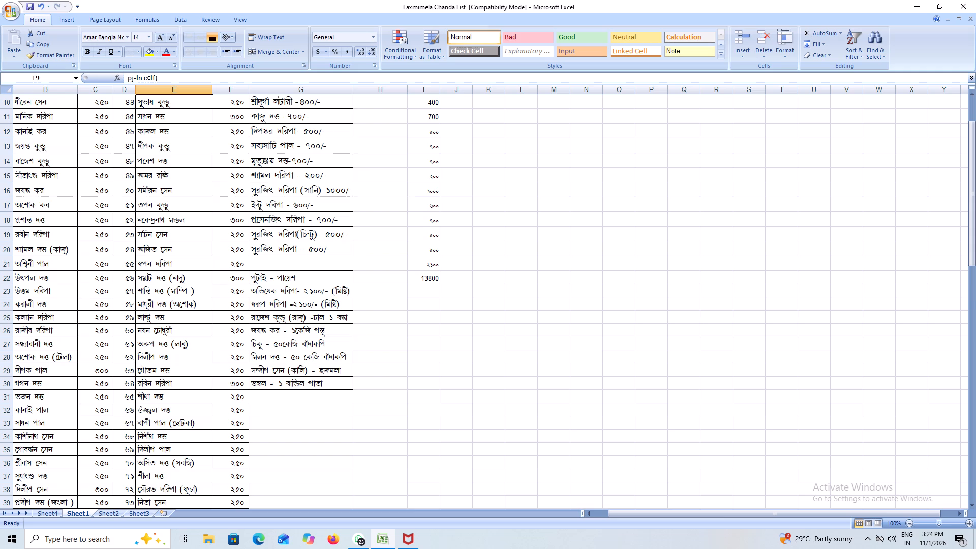
pyautogui.scroll(-4, 281, 261)
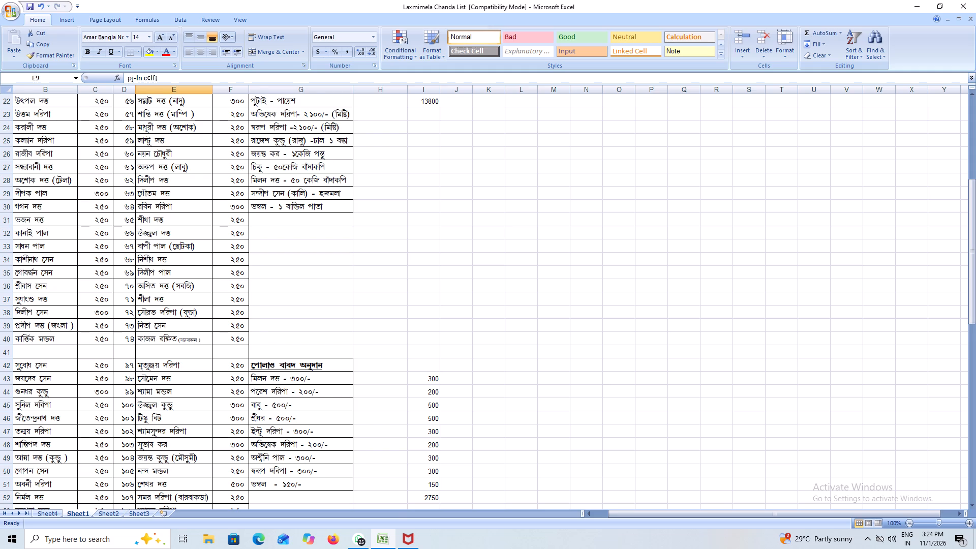
pyautogui.scroll(-2, 205, 372)
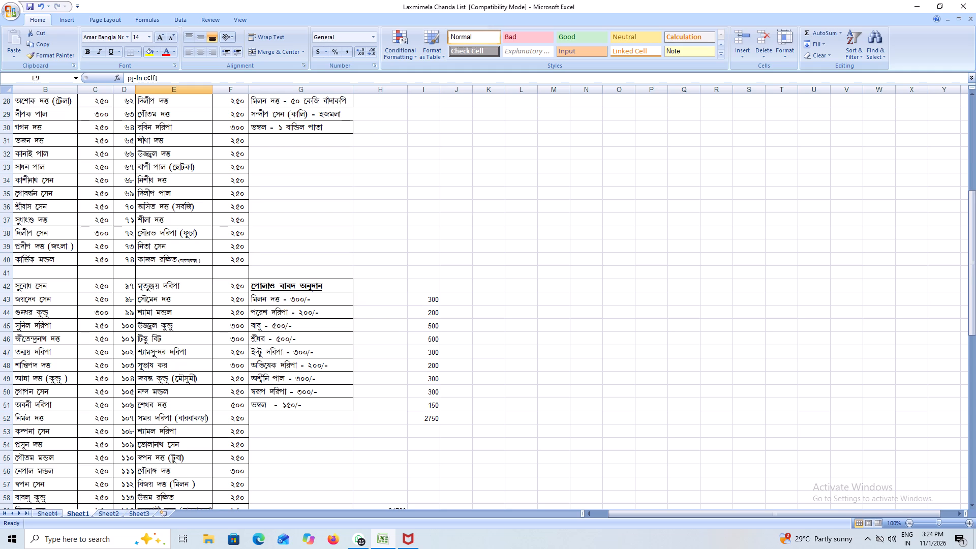
pyautogui.scroll(-4, 190, 355)
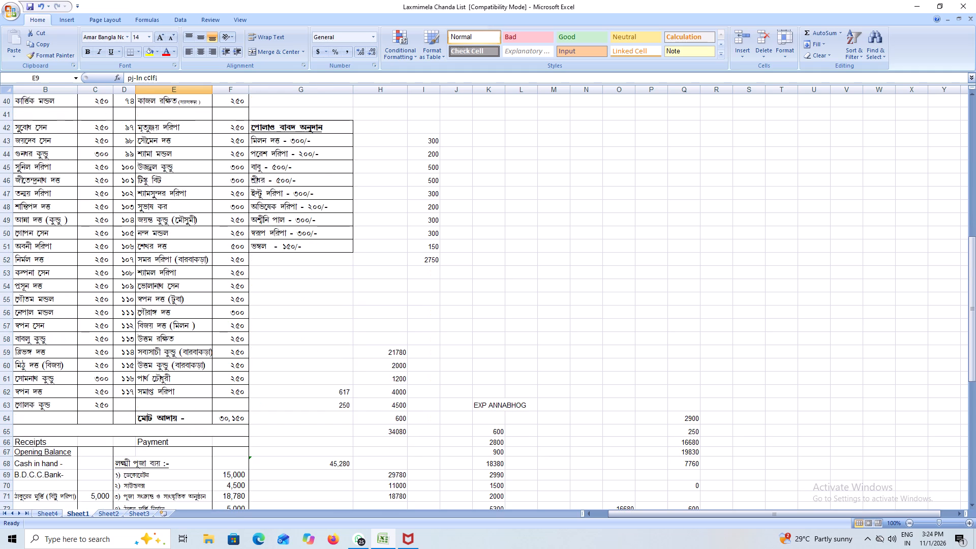
pyautogui.scroll(-2, 190, 352)
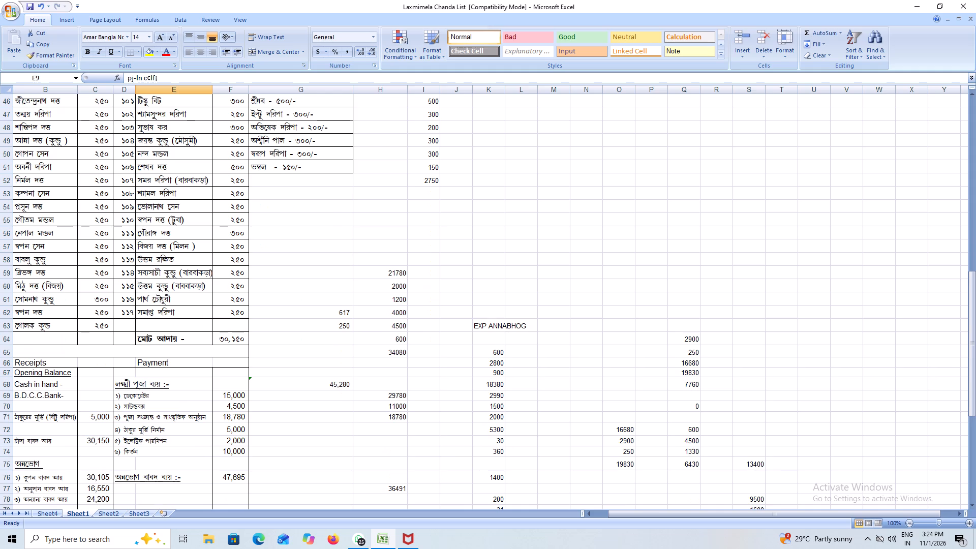
pyautogui.scroll(-3, 187, 351)
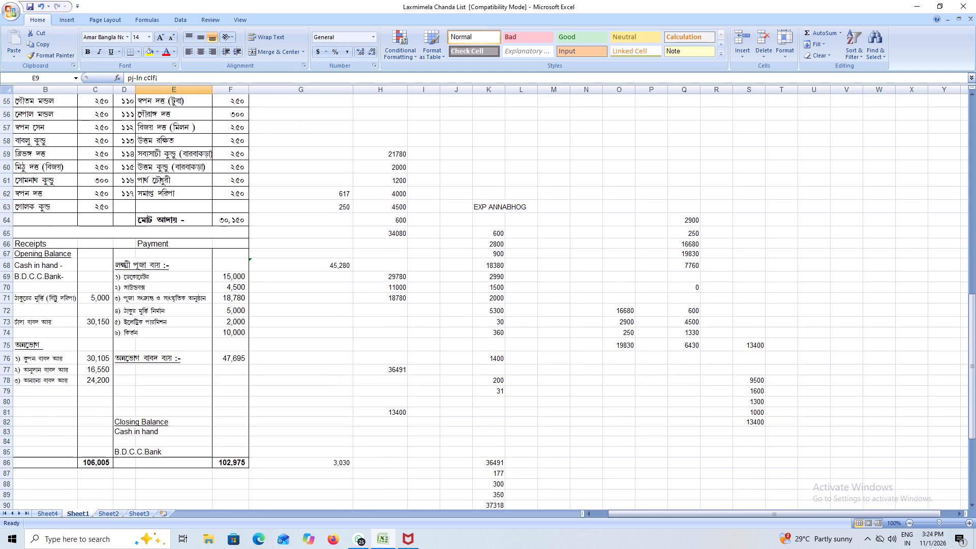
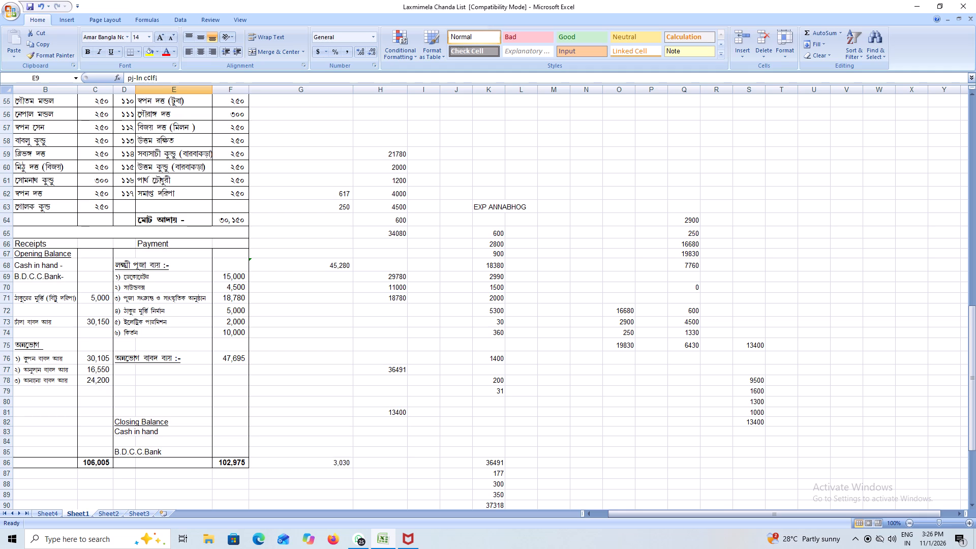
# Review the subscription and donation entries against the receipts and payments account below them.
pyautogui.scroll(4, 143, 380)
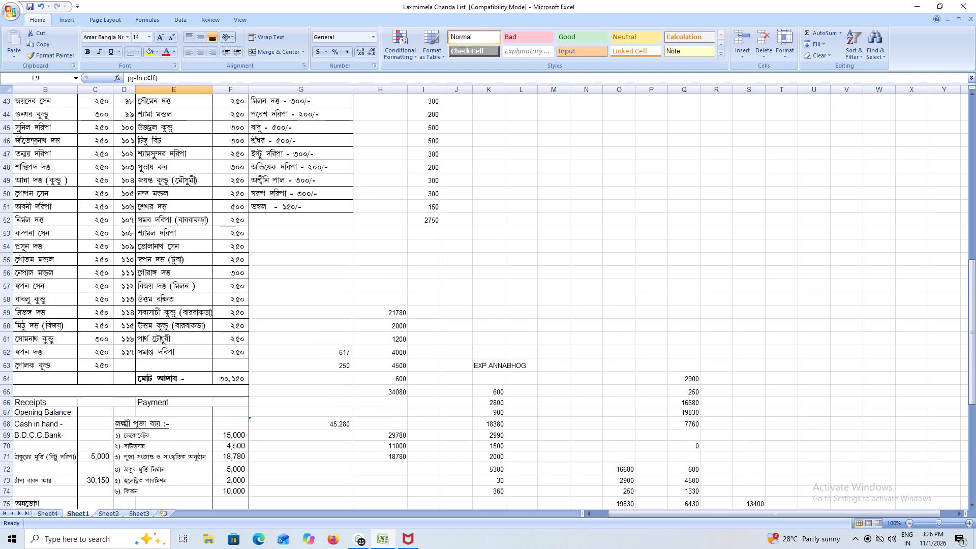
pyautogui.scroll(3, 143, 380)
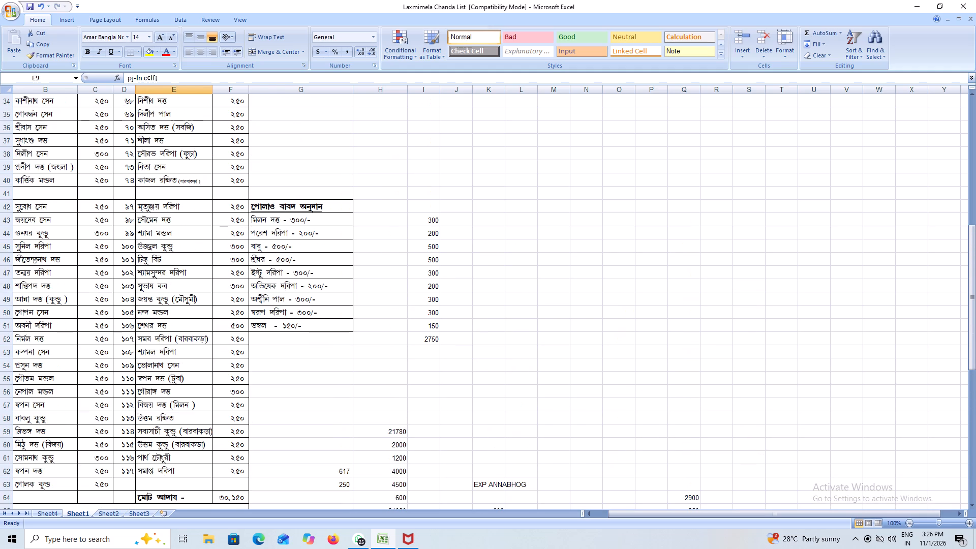
pyautogui.scroll(3, 143, 377)
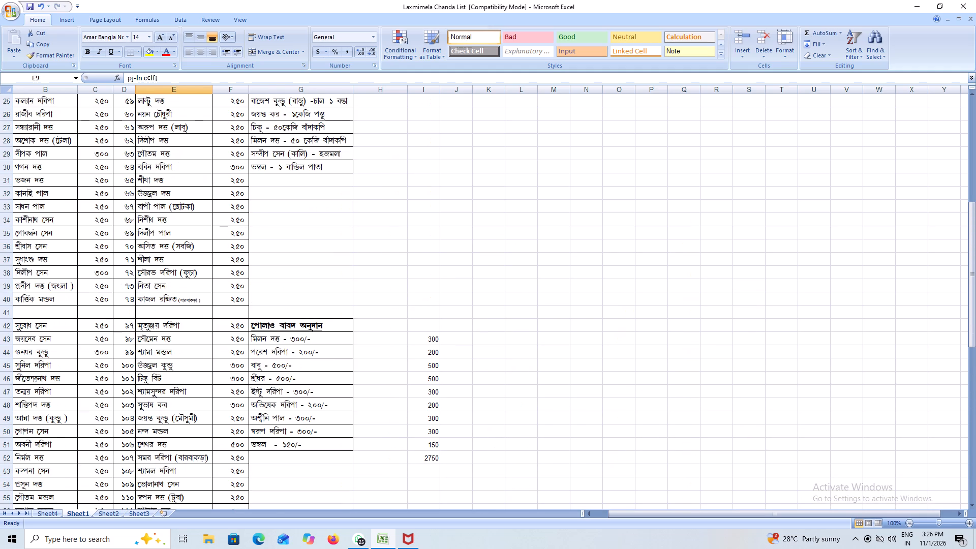
pyautogui.scroll(5, 131, 370)
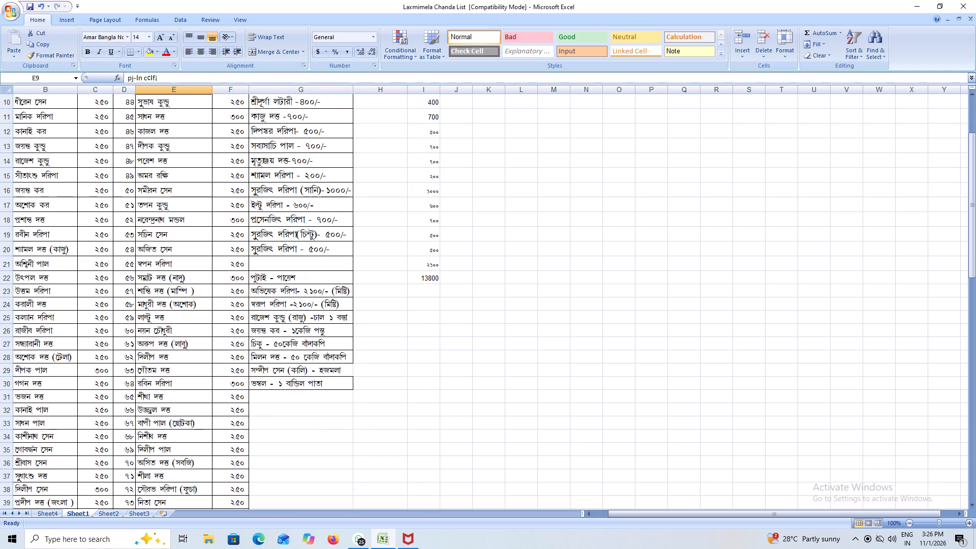
pyautogui.scroll(-8, 298, 338)
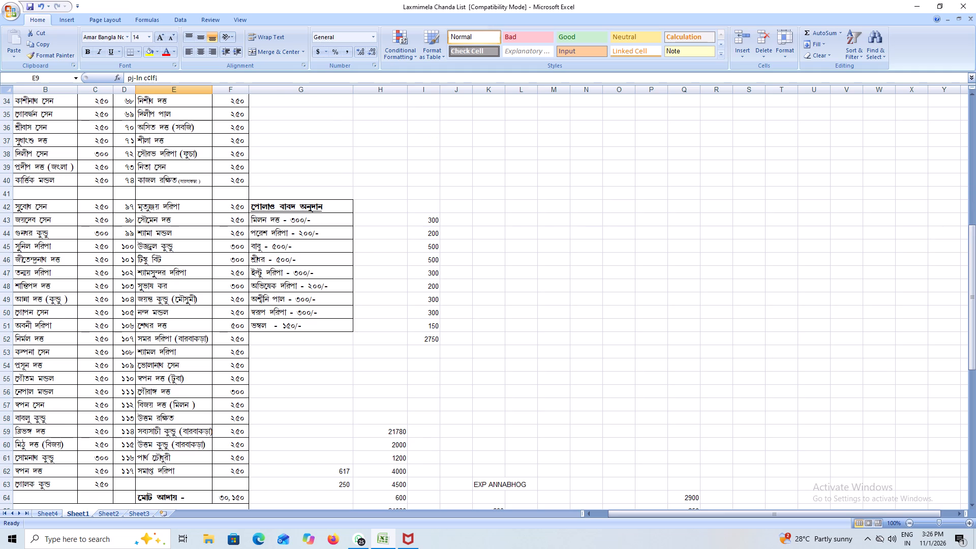
pyautogui.scroll(-4, 404, 288)
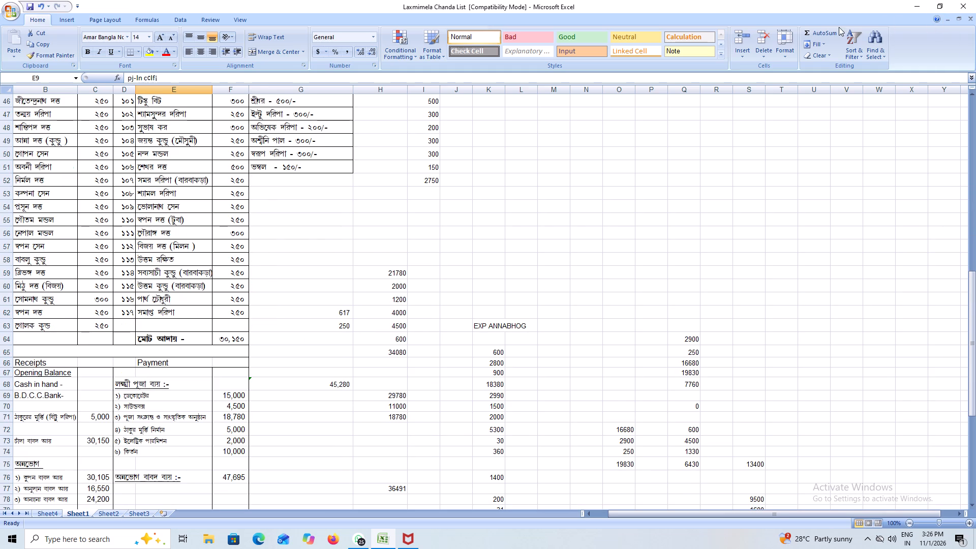
# Save the Laxmimela Chanda List workbook.
pyautogui.click(27, 6)
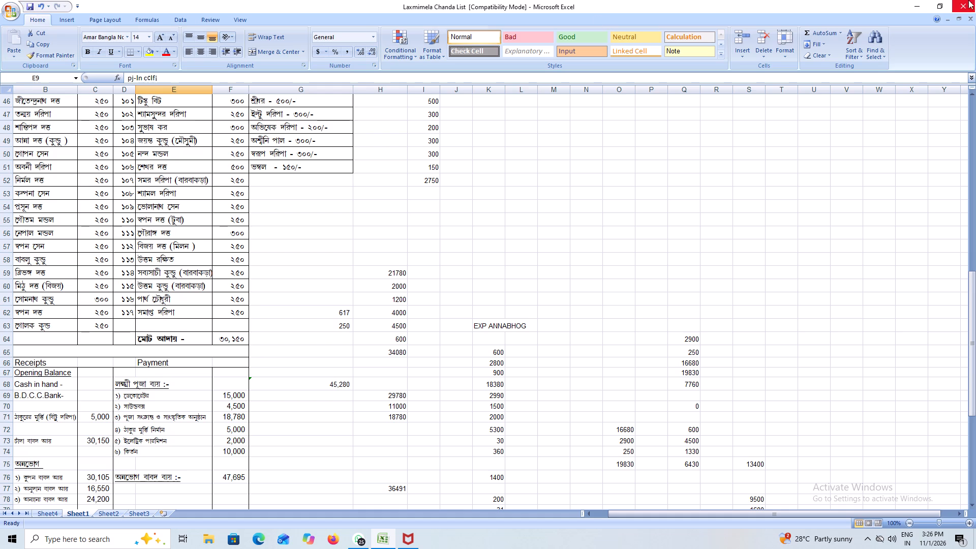
# Minimize the Laxmimela Chanda List and open the recent workbook Laxmipuja rajesh acct new.
pyautogui.click(944, 17)
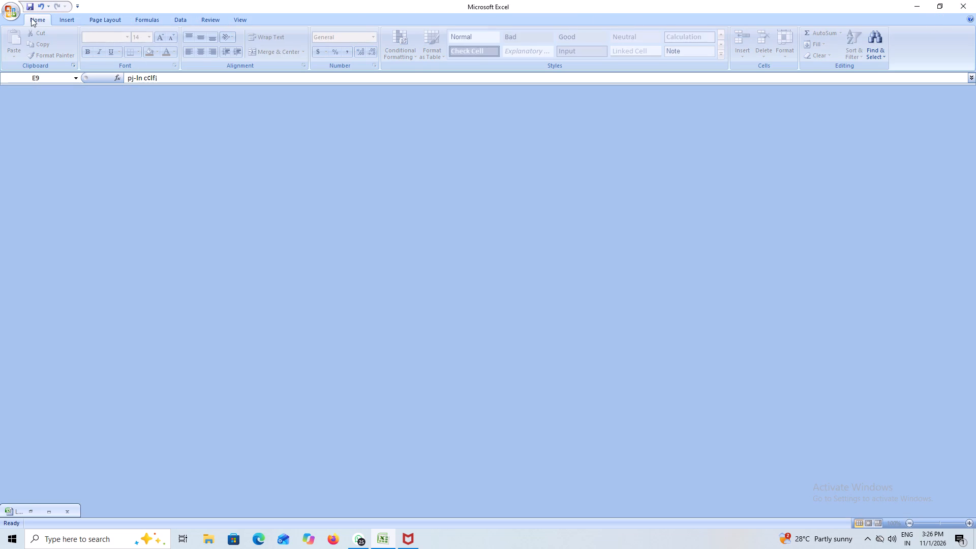
pyautogui.click(10, 11)
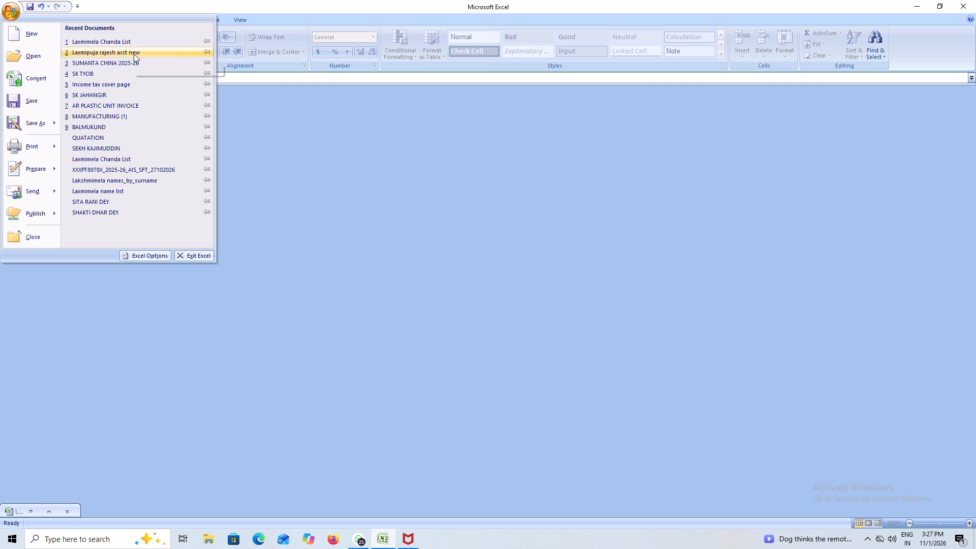
pyautogui.click(134, 54)
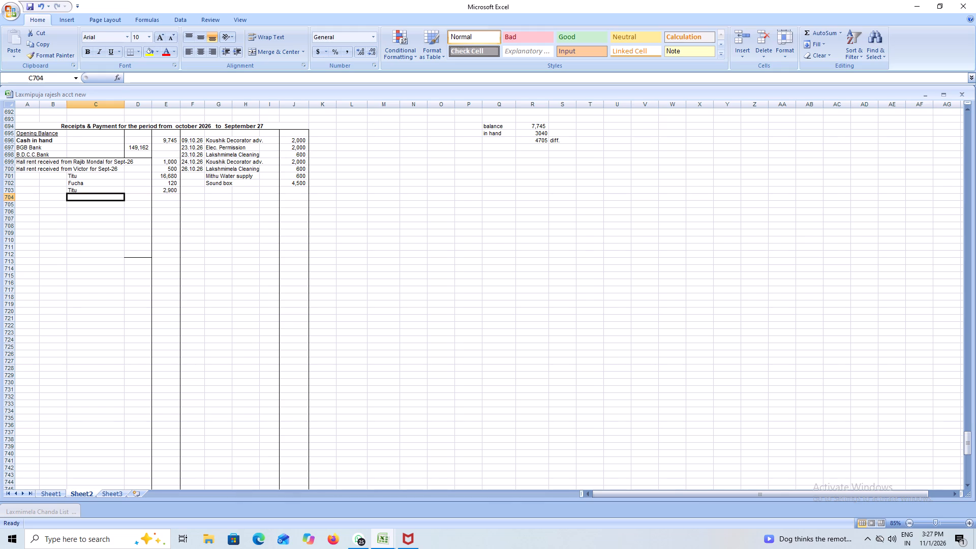
# Add a receipt in row 704 of the October 2026 to September 27 account, with 250 in E704 and titu in C704.
pyautogui.scroll(-8, 215, 208)
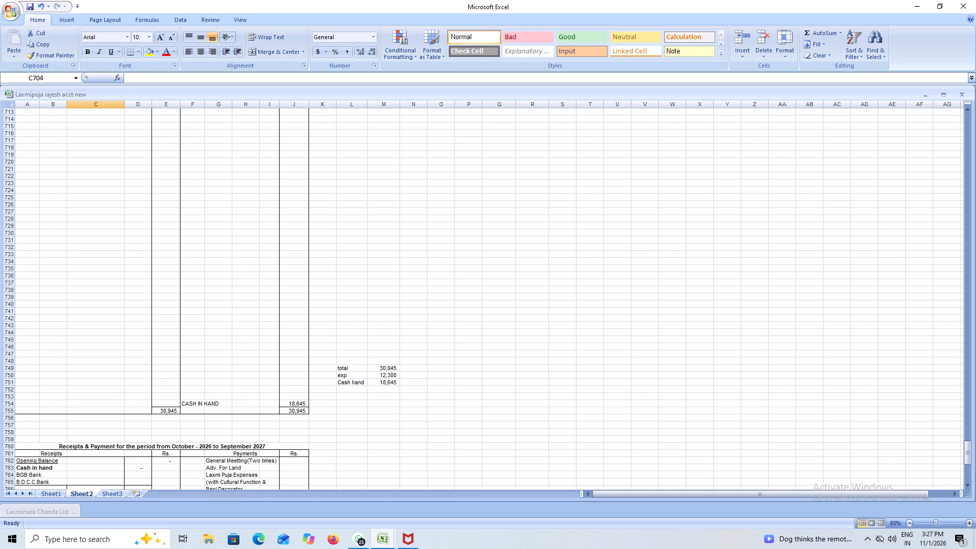
pyautogui.scroll(7, 284, 362)
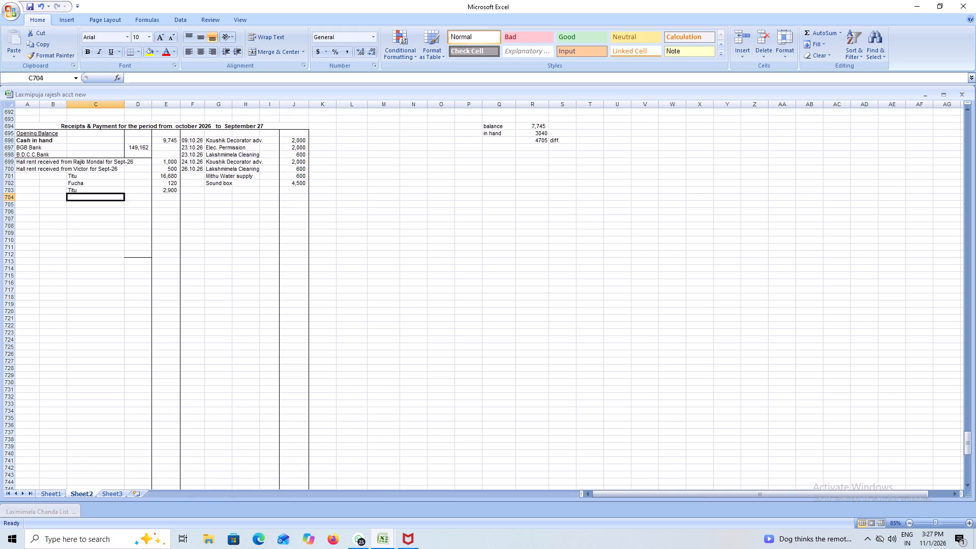
pyautogui.scroll(5, 285, 347)
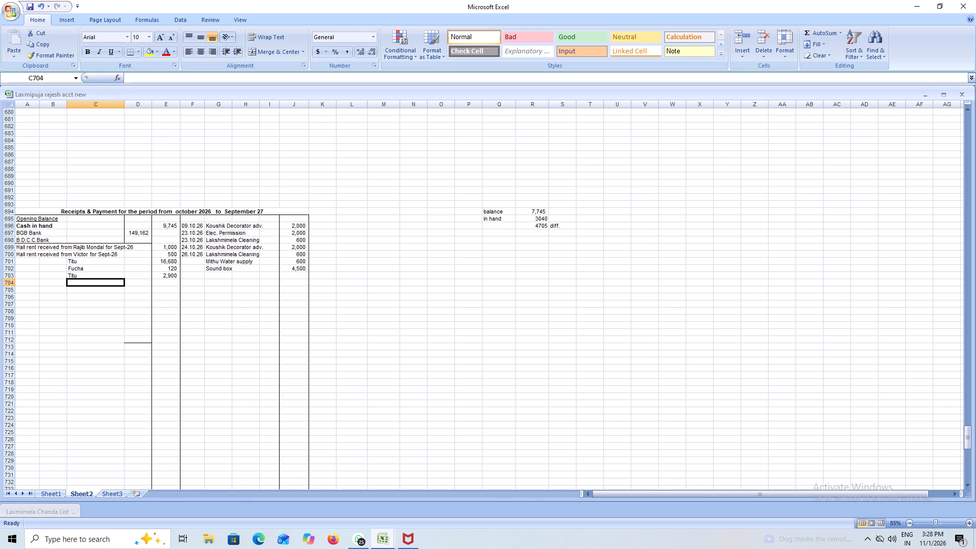
pyautogui.click(169, 281)
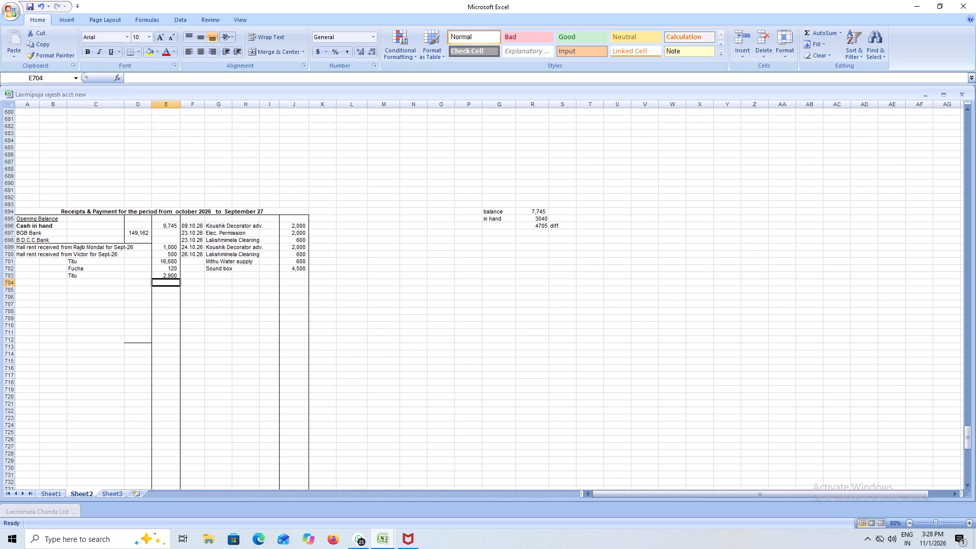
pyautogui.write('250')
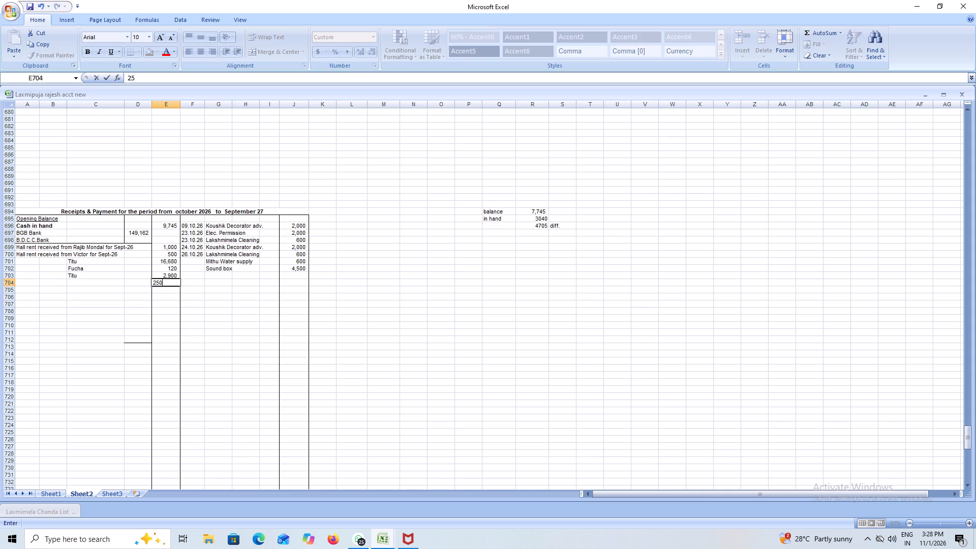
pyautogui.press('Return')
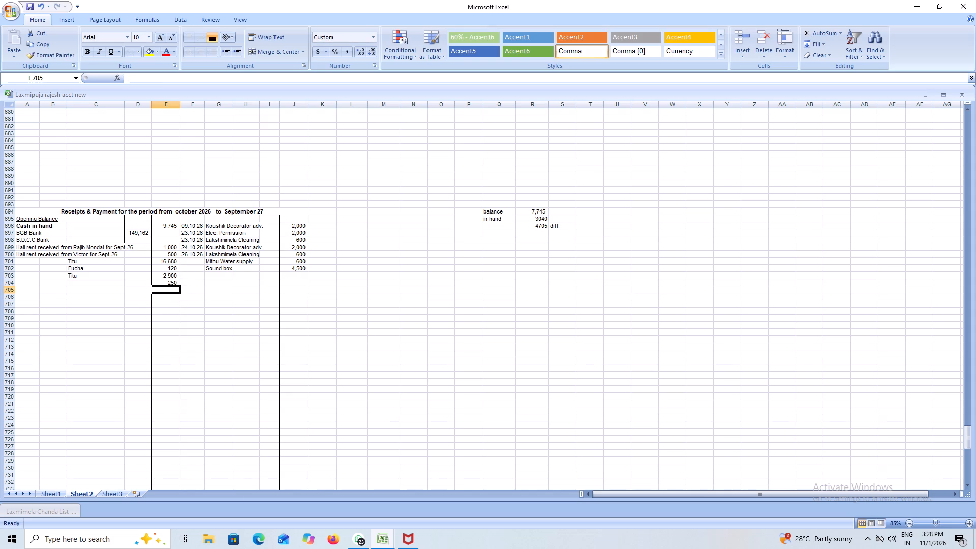
pyautogui.click(72, 276)
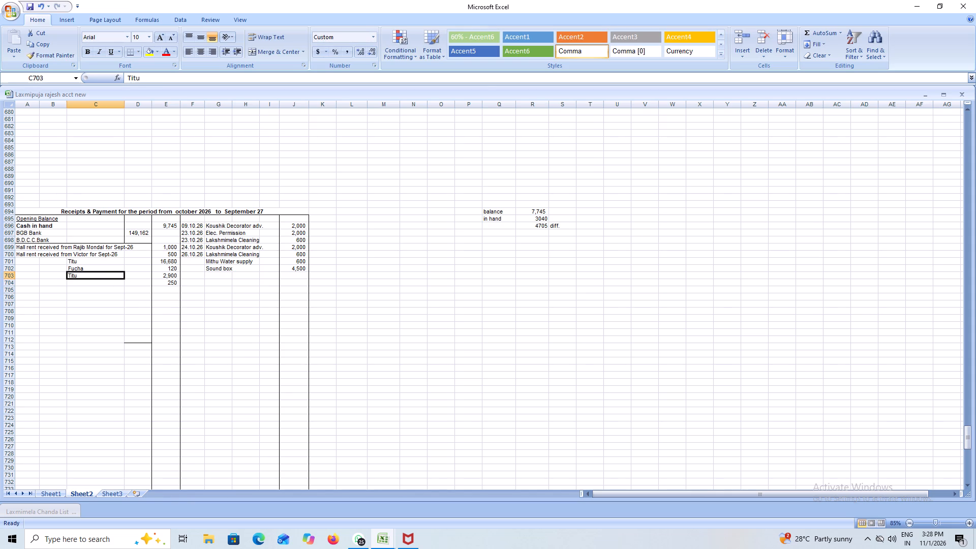
pyautogui.click(74, 282)
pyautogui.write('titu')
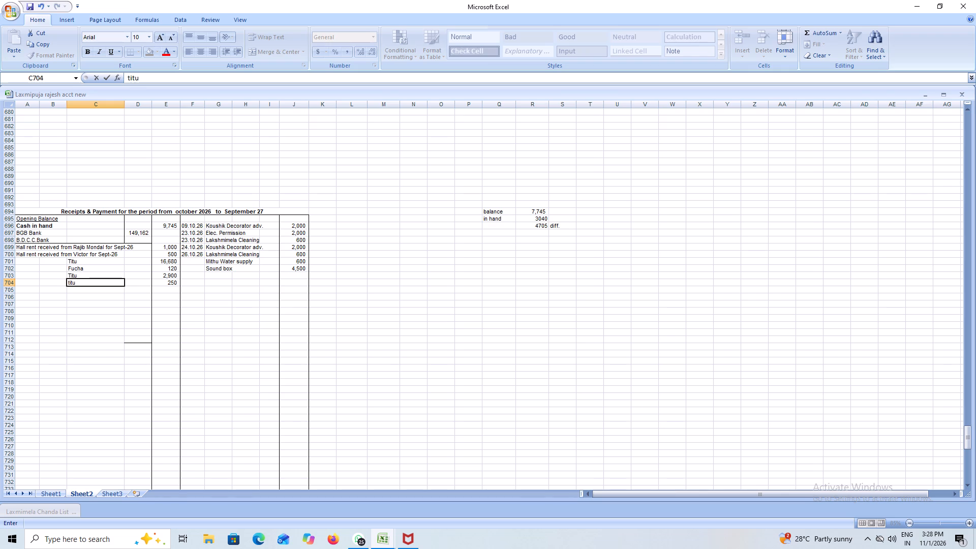
pyautogui.click(85, 326)
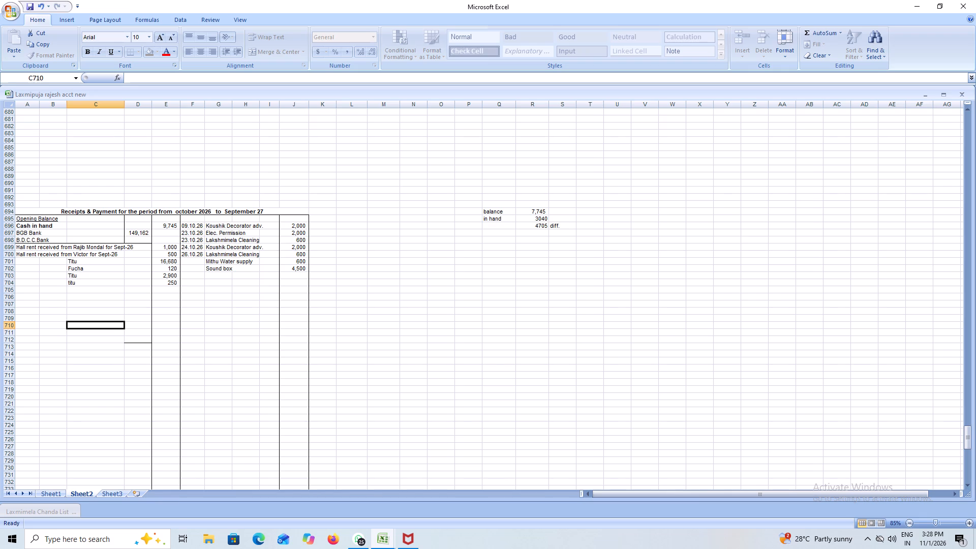
# Check the receipts and payments entries against the account totals, expenses and cash in hand around rows 749 to 755.
pyautogui.scroll(-5, 266, 315)
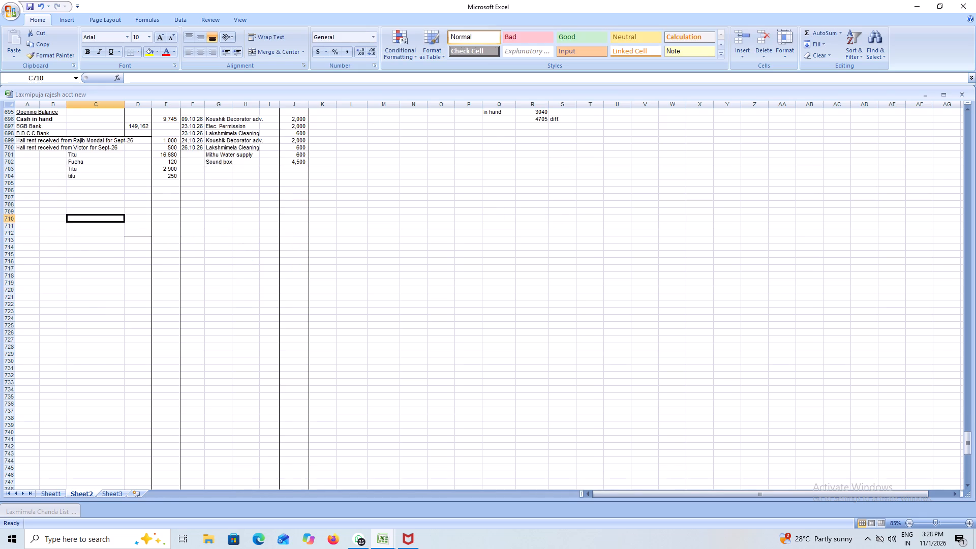
pyautogui.scroll(-7, 266, 317)
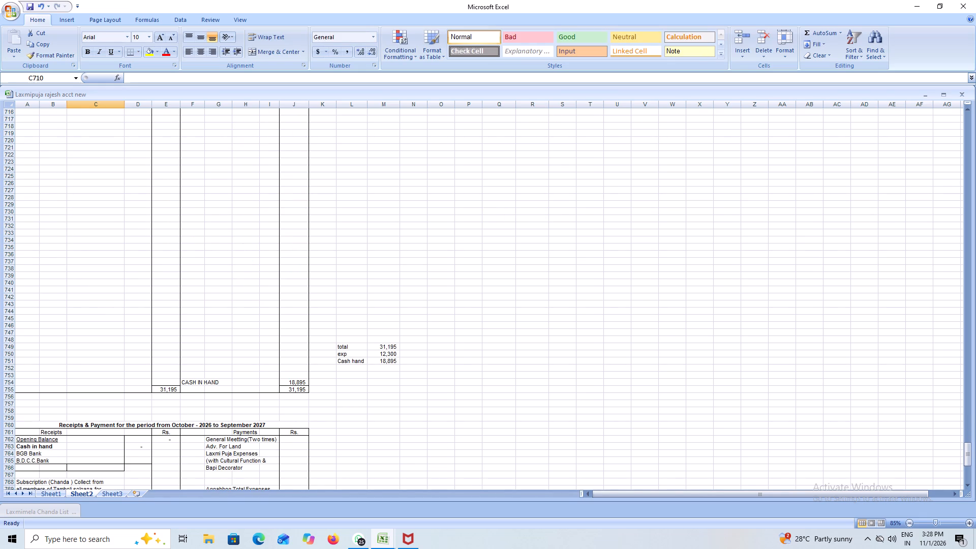
pyautogui.scroll(4, 235, 312)
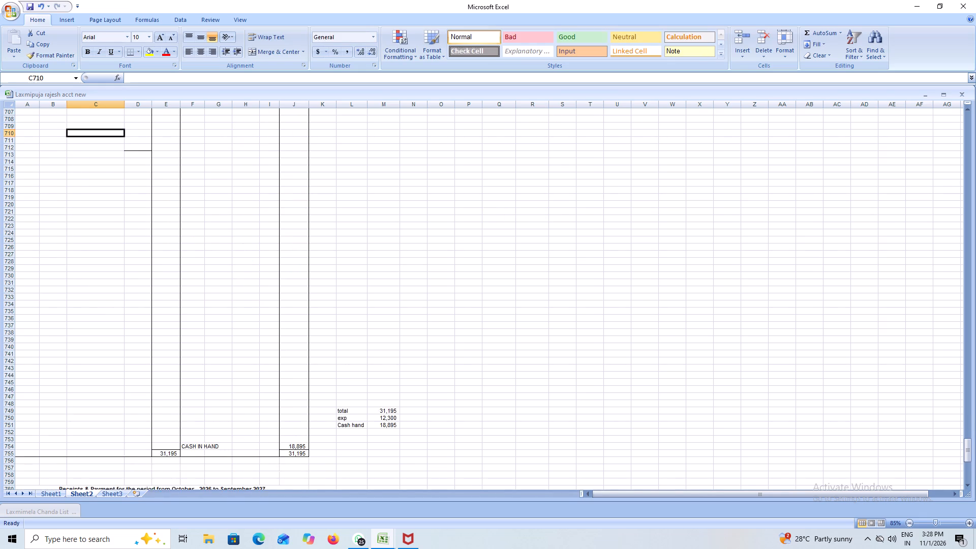
pyautogui.scroll(4, 236, 310)
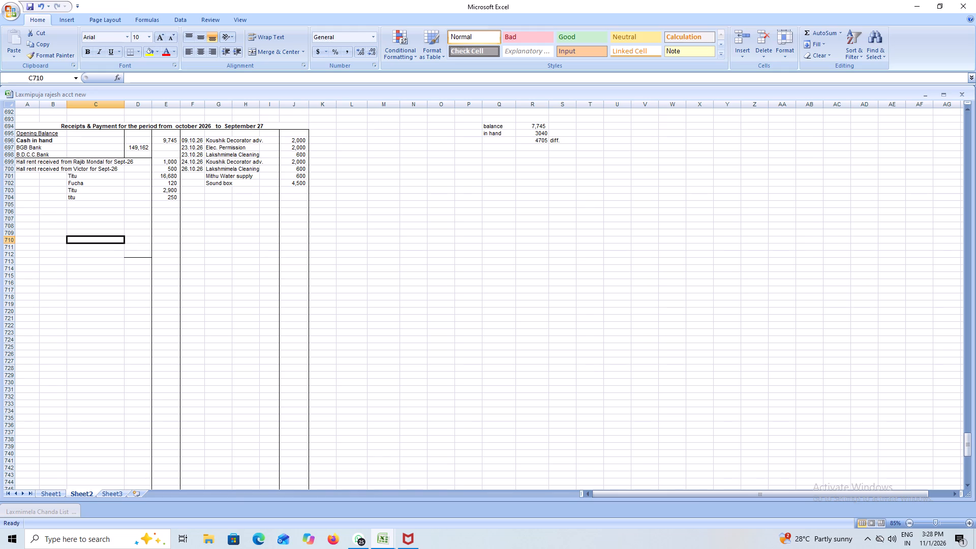
pyautogui.scroll(-6, 252, 289)
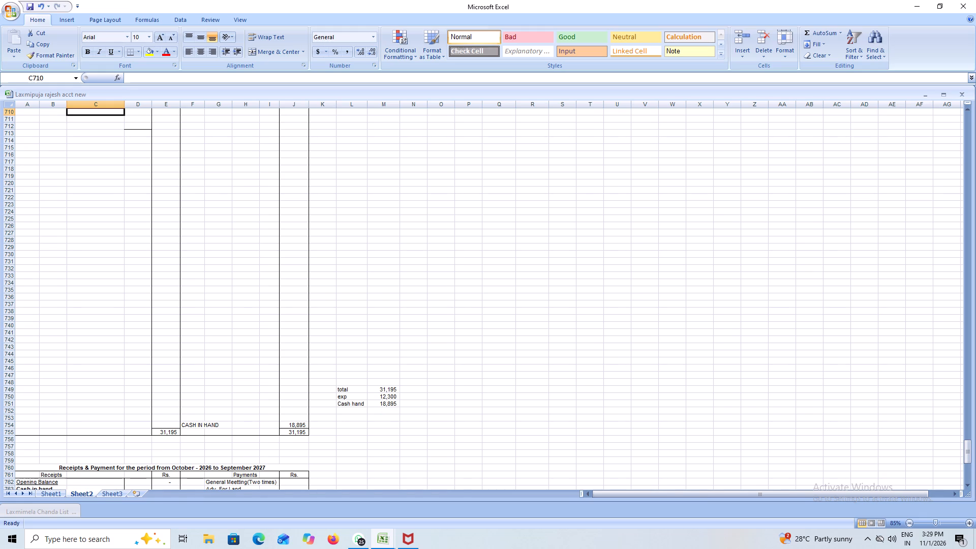
pyautogui.scroll(3, 241, 351)
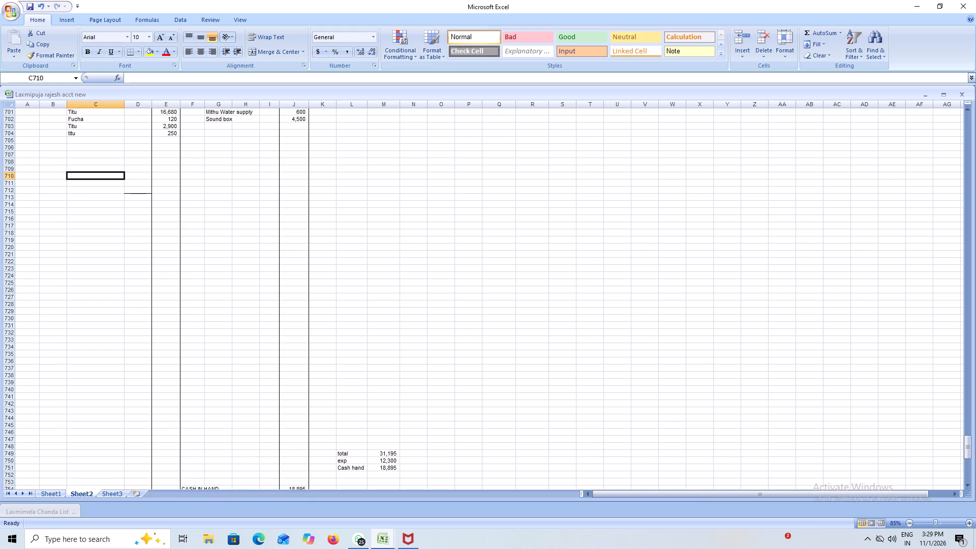
pyautogui.scroll(4, 245, 351)
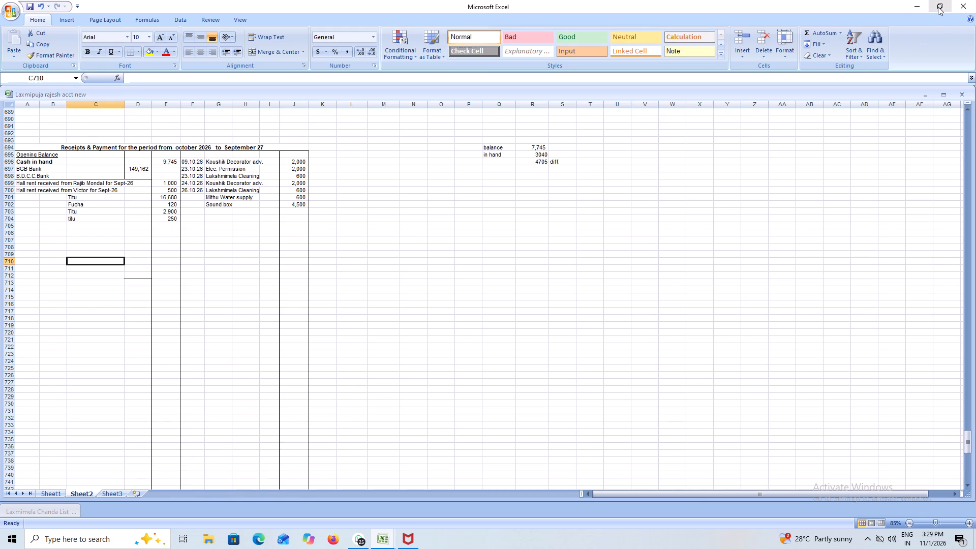
# Narrow the Laxmipuja rajesh acct new workbook window to just past column J, leaving free space beside it.
pyautogui.click(943, 95)
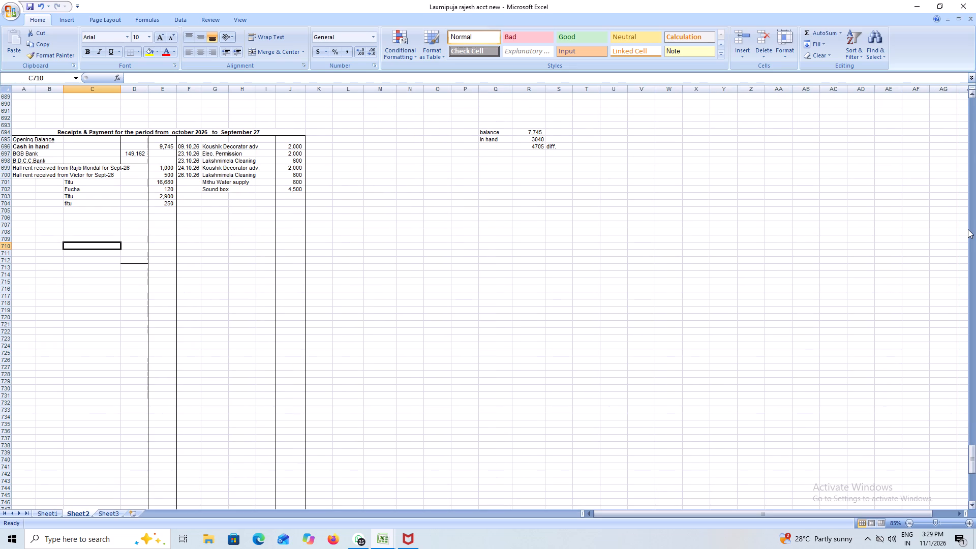
pyautogui.click(958, 17)
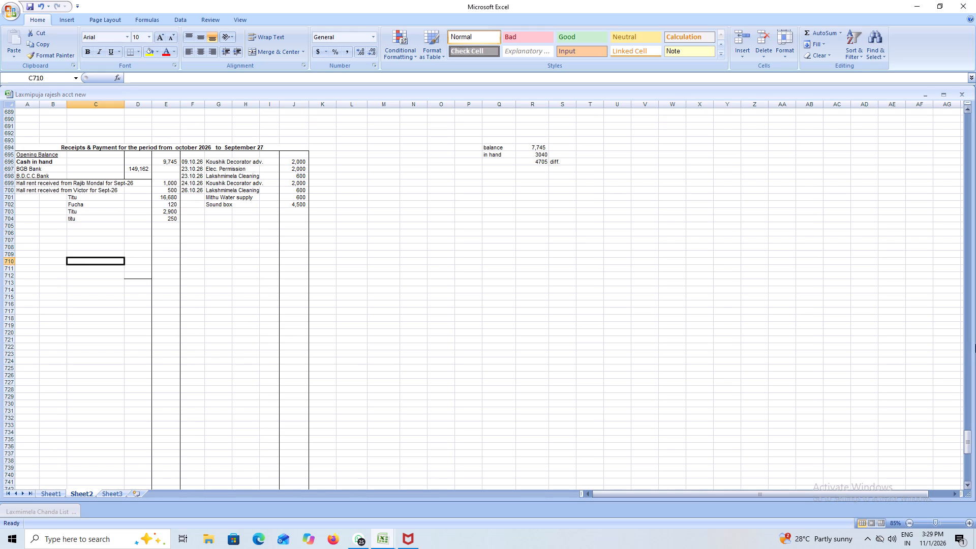
pyautogui.moveTo(953, 343); pyautogui.dragTo(694, 333)
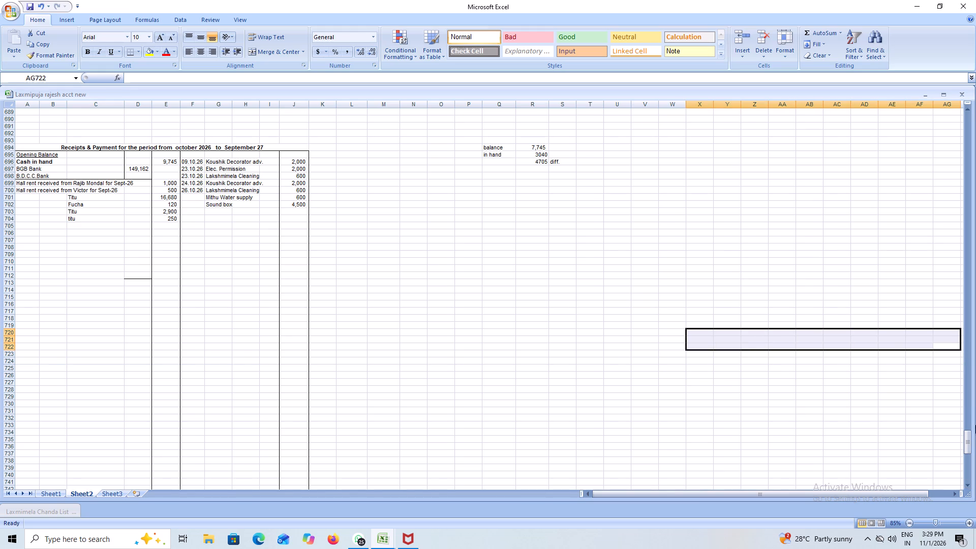
pyautogui.moveTo(971, 409); pyautogui.dragTo(599, 403)
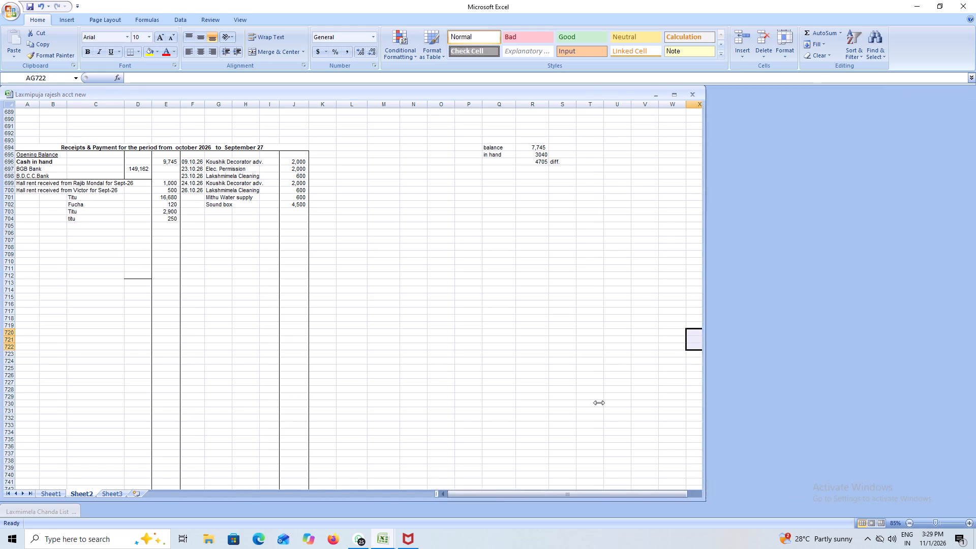
pyautogui.moveTo(599, 403); pyautogui.dragTo(327, 393)
pyautogui.moveTo(331, 395); pyautogui.dragTo(339, 398)
pyautogui.moveTo(340, 399); pyautogui.dragTo(449, 401)
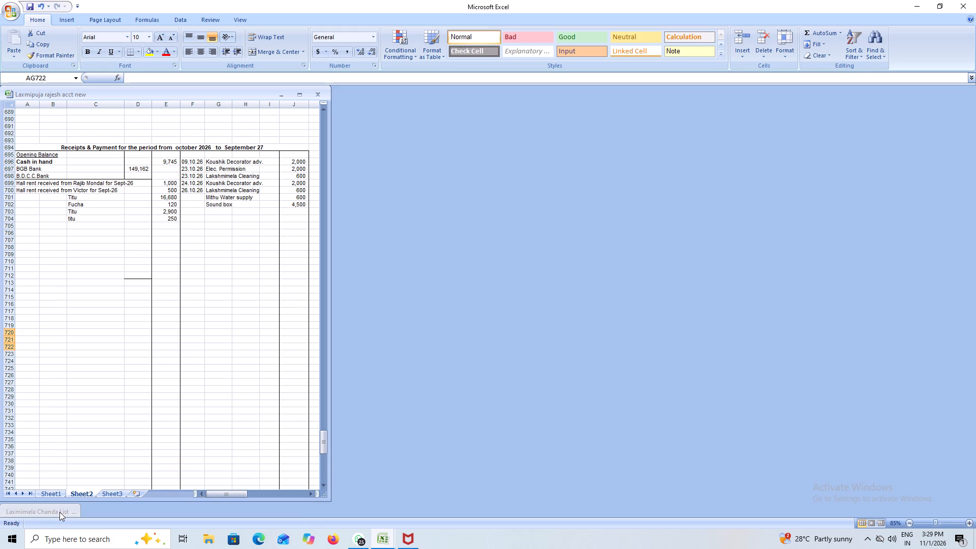
# Restore the Laxmimela Chanda List as a floating window and place it beside the Laxmipuja rajesh acct new workbook.
pyautogui.doubleClick(59, 512)
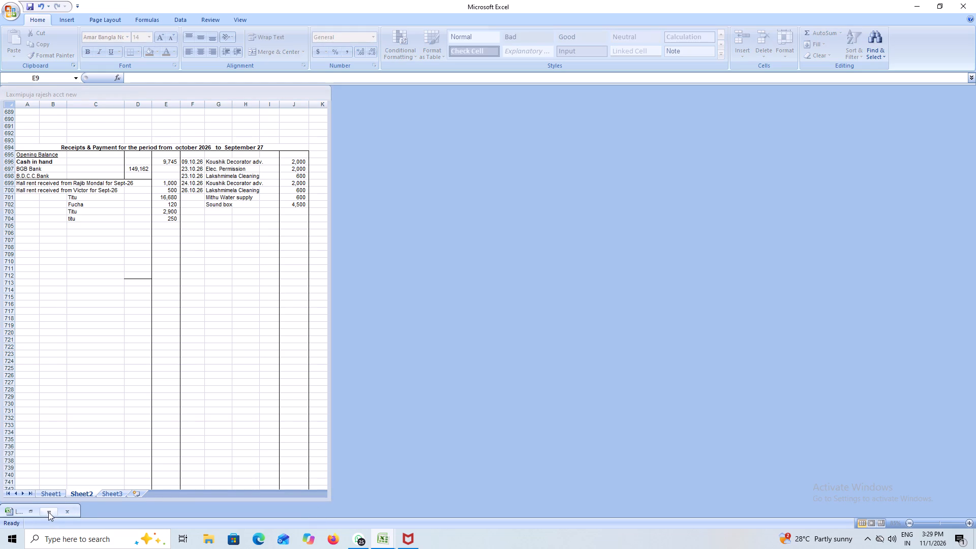
pyautogui.click(49, 512)
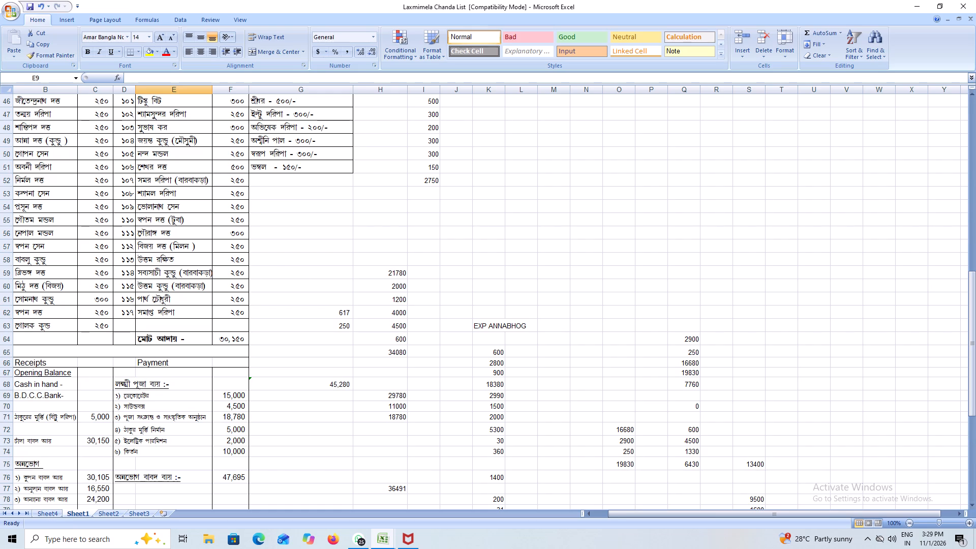
pyautogui.click(960, 20)
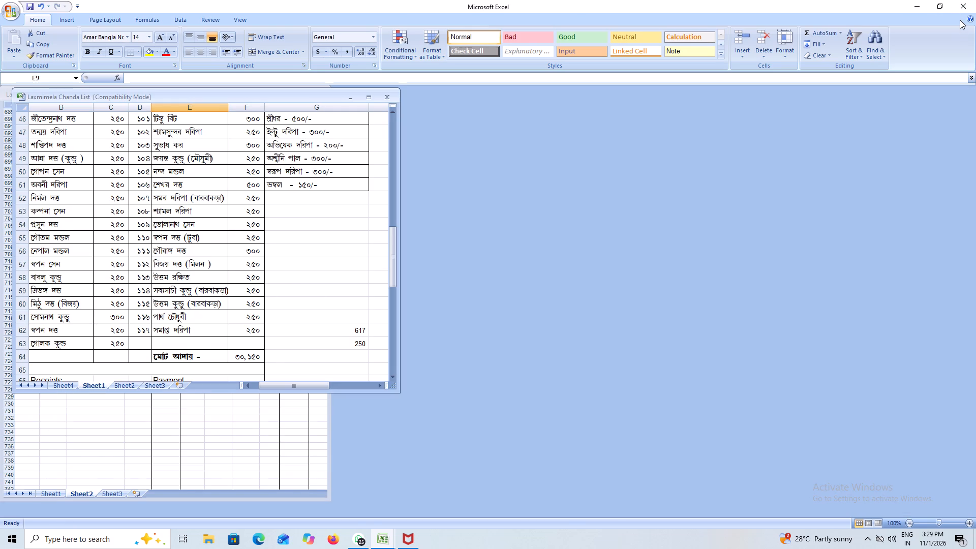
pyautogui.moveTo(247, 93); pyautogui.dragTo(644, 138)
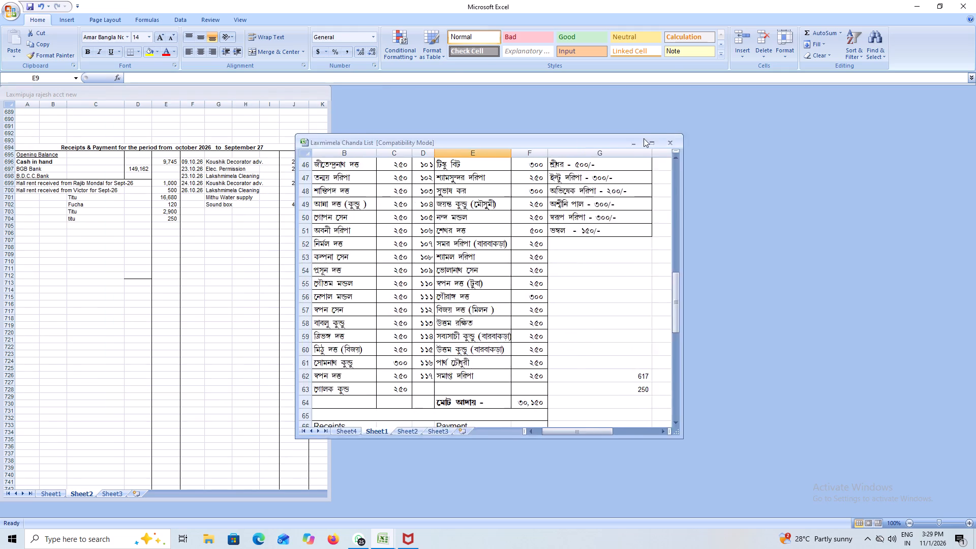
pyautogui.moveTo(644, 138); pyautogui.dragTo(667, 134)
pyautogui.moveTo(669, 133); pyautogui.dragTo(678, 122)
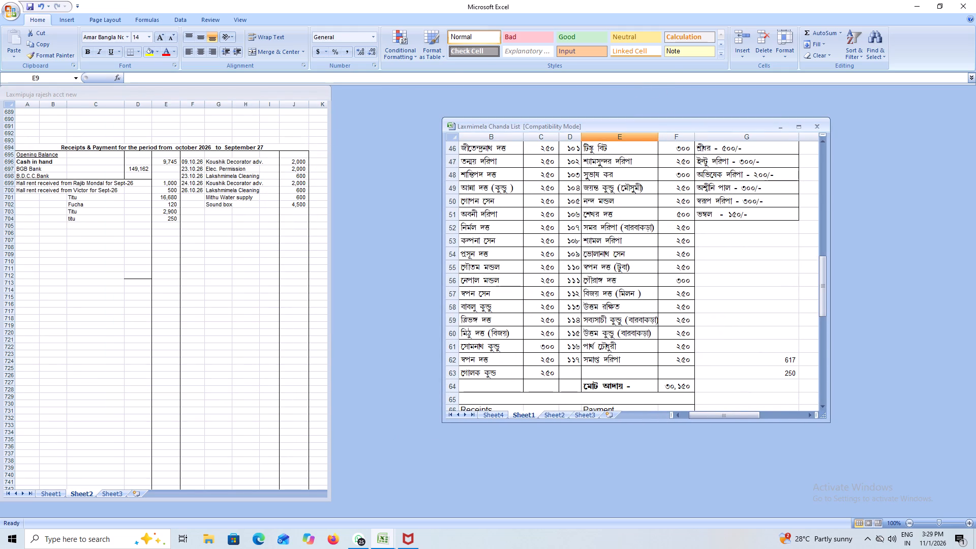
# Enter 9745 as the opening cash in hand in C68 of the Laxmimela Chanda List.
pyautogui.scroll(-5, 574, 319)
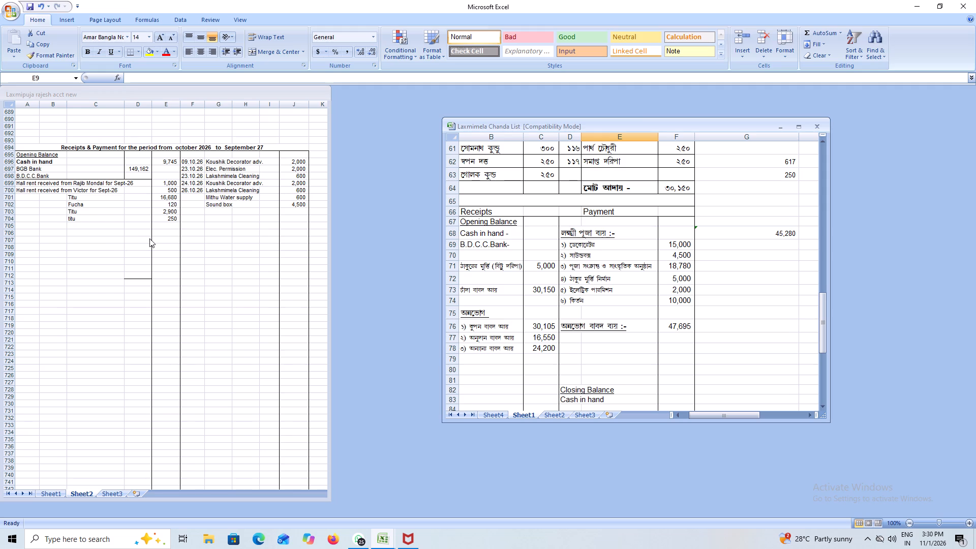
pyautogui.click(165, 232)
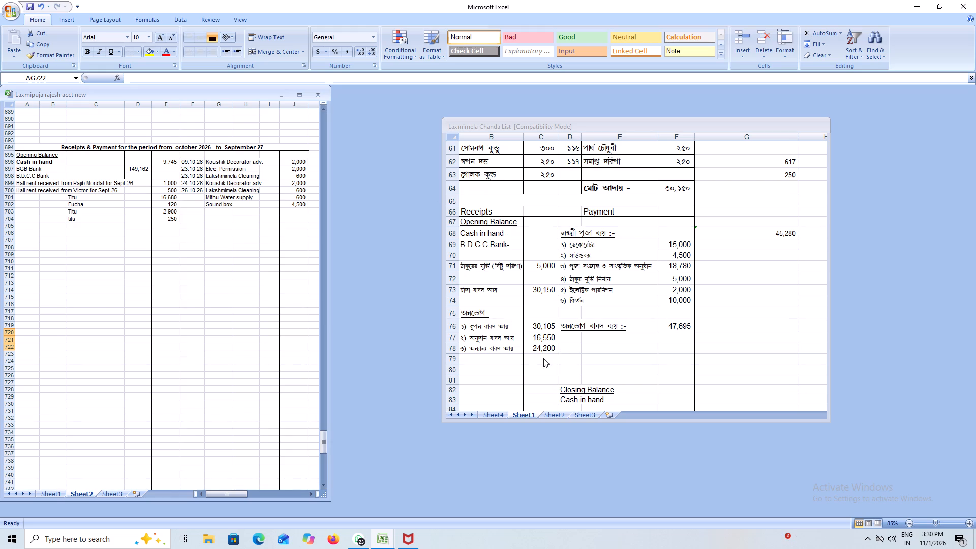
pyautogui.click(534, 230)
pyautogui.click(531, 234)
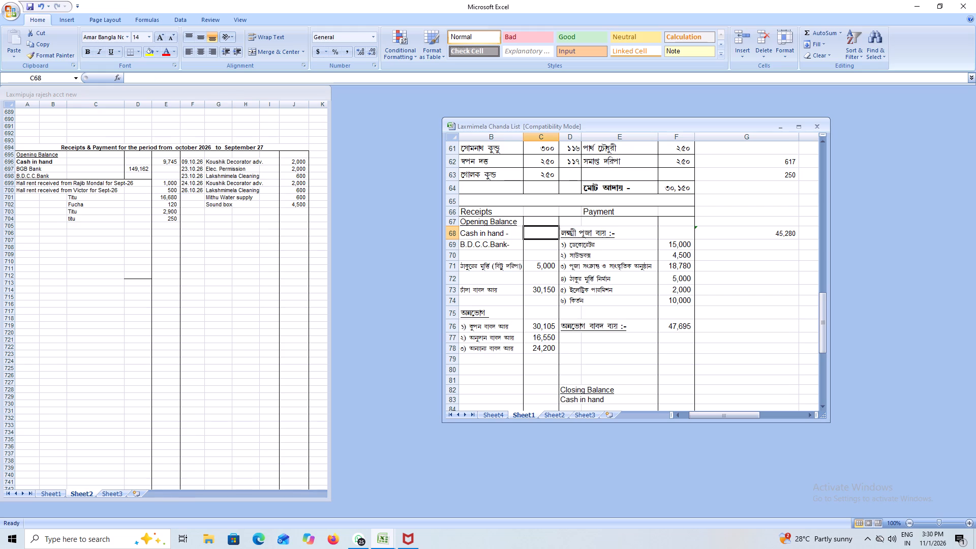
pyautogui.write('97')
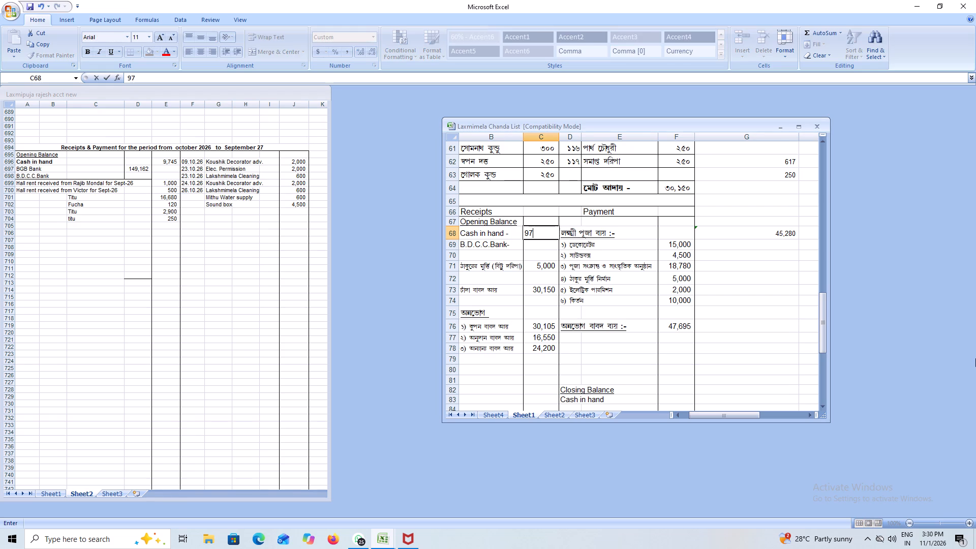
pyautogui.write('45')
pyautogui.click(752, 369)
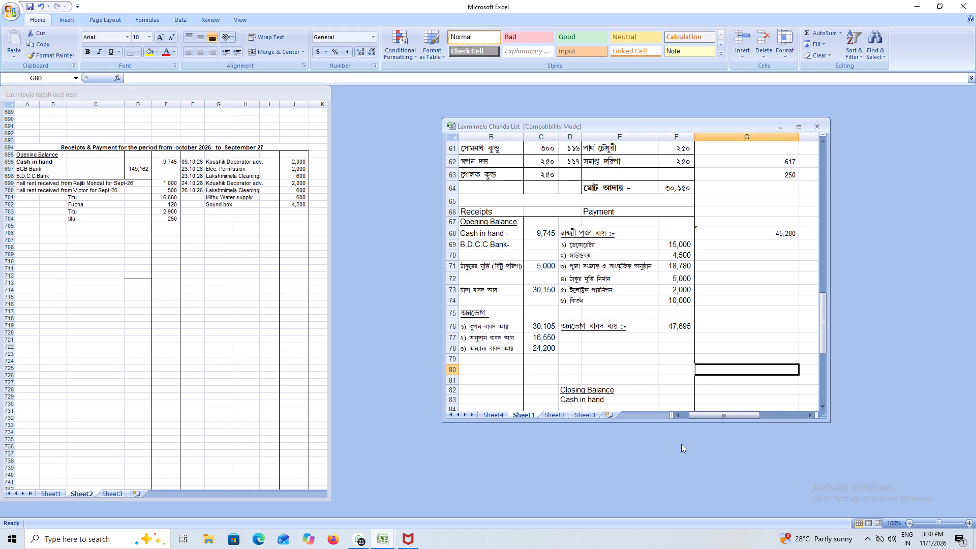
# Clear the receipts total in E755 of the Laxmipuja rajesh account and rebuild it as the sum of E696:E754.
pyautogui.scroll(-5, 222, 273)
pyautogui.scroll(3, 243, 301)
pyautogui.click(233, 325)
pyautogui.scroll(-8, 233, 325)
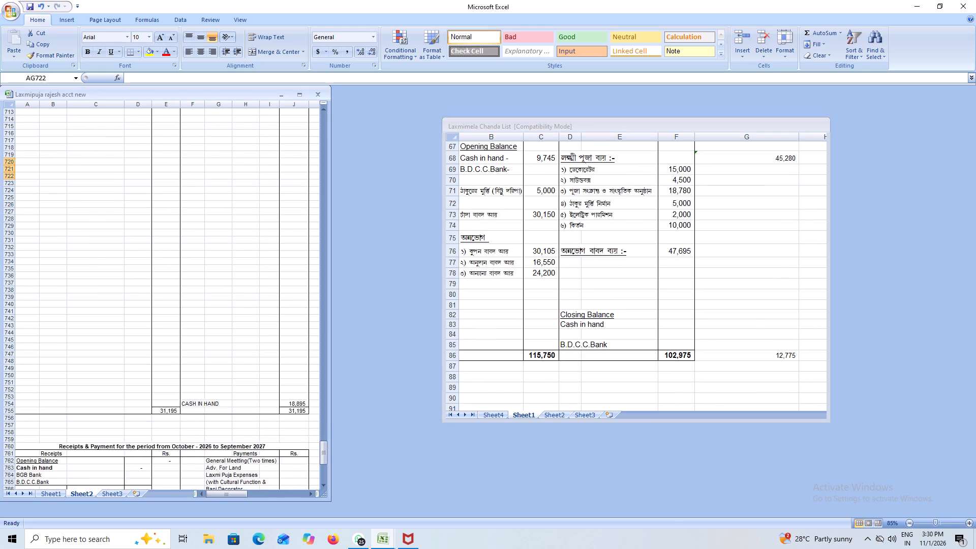
pyautogui.scroll(-1, 233, 331)
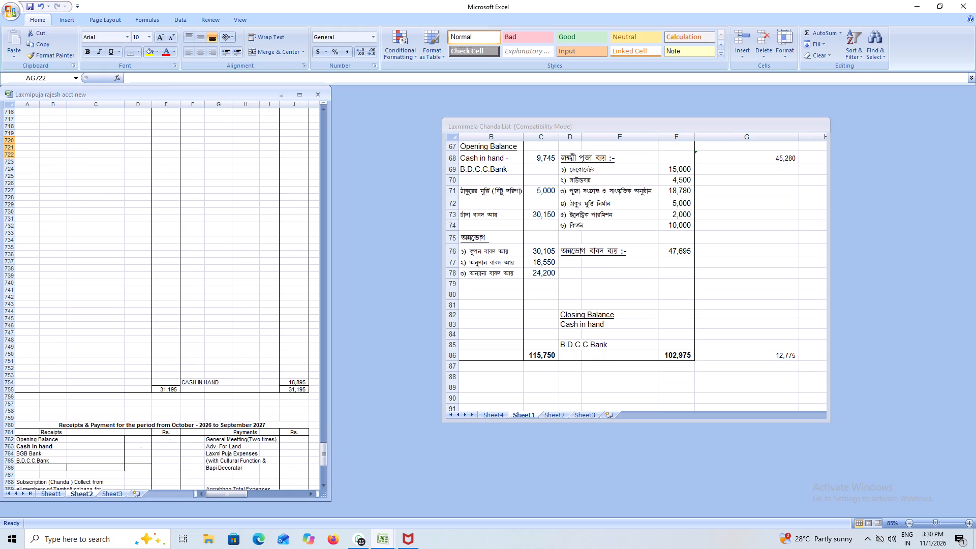
pyautogui.scroll(9, 234, 333)
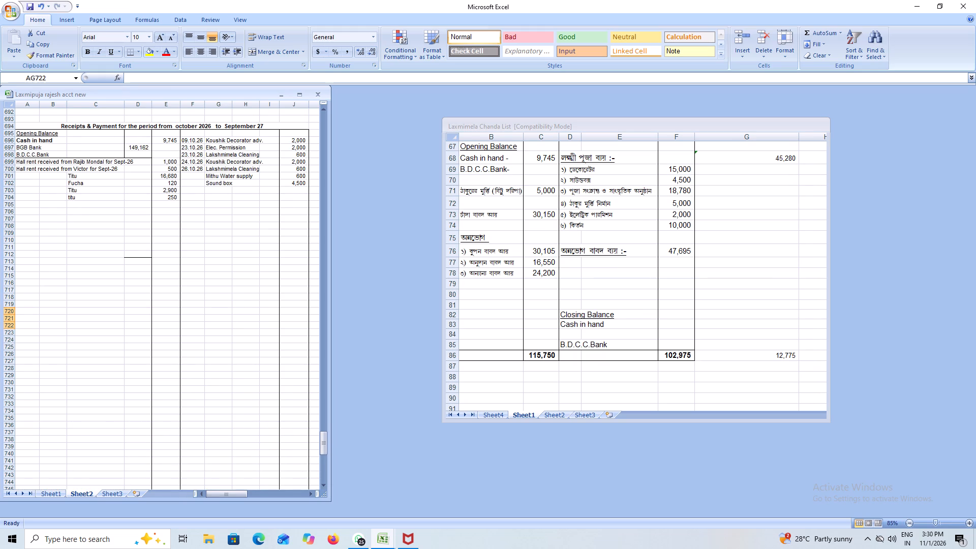
pyautogui.click(202, 265)
pyautogui.scroll(-5, 204, 351)
pyautogui.click(167, 477)
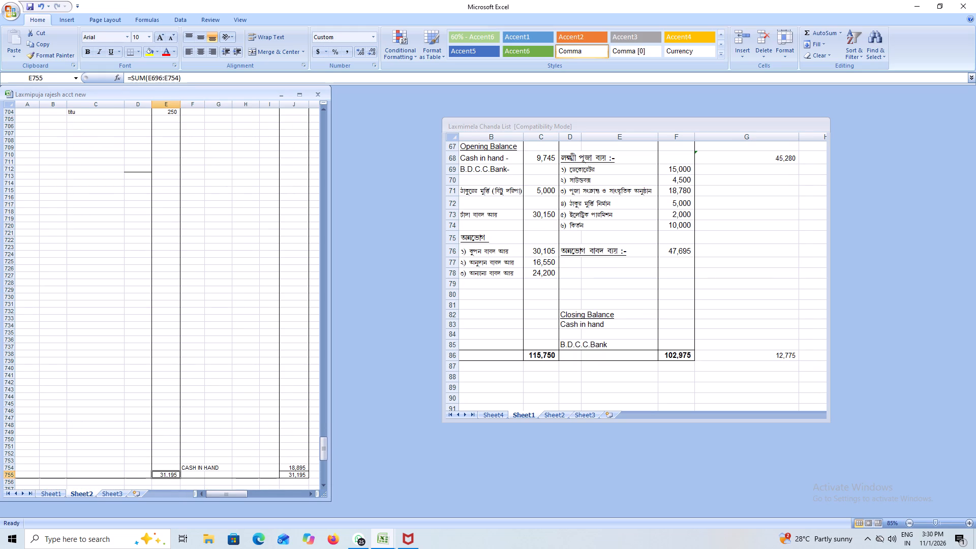
pyautogui.press('Delete')
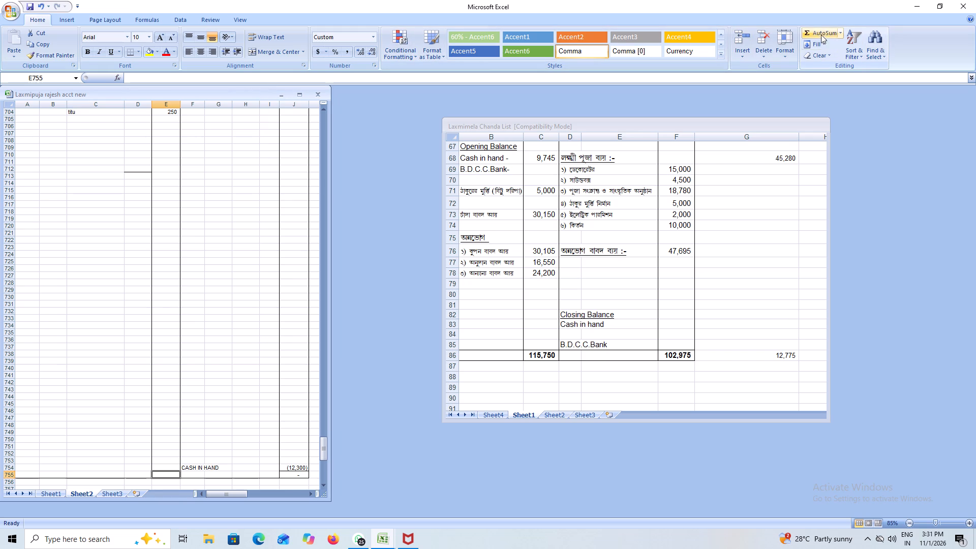
pyautogui.click(808, 32)
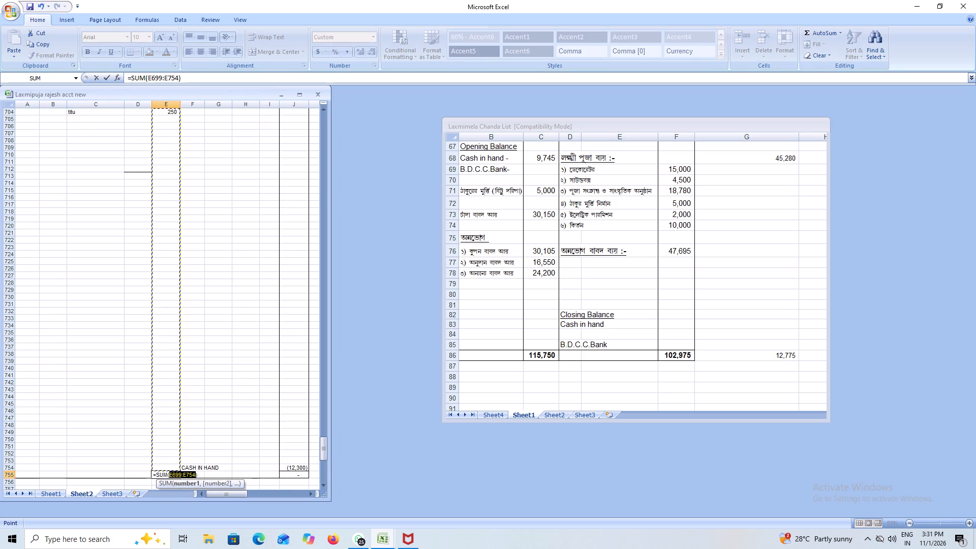
pyautogui.moveTo(166, 468); pyautogui.dragTo(160, 91)
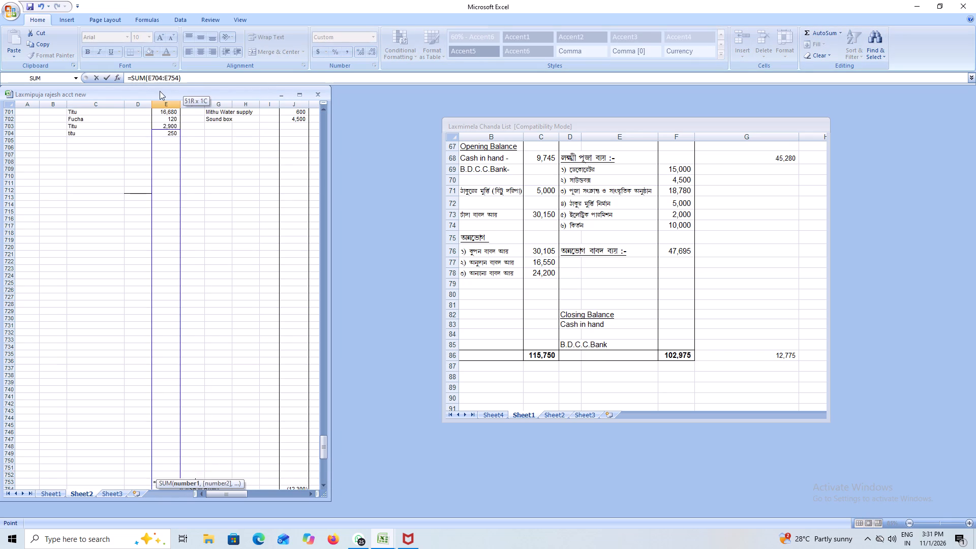
pyautogui.moveTo(160, 91); pyautogui.dragTo(176, 142)
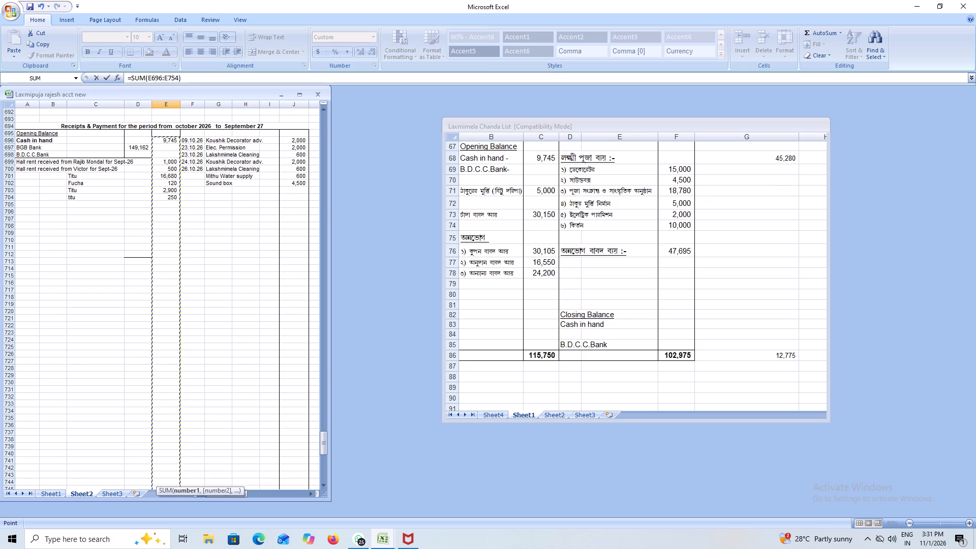
pyautogui.press('Return')
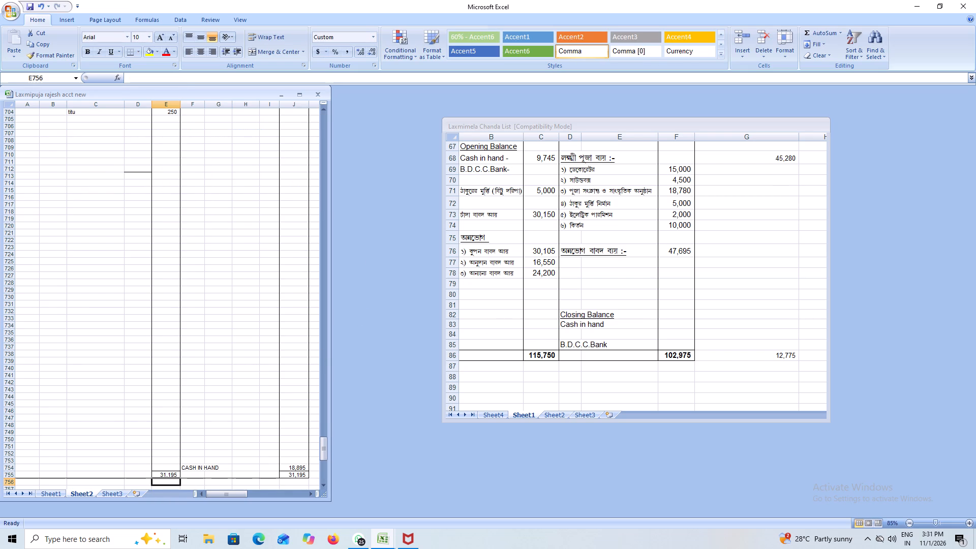
# Clear the receipt amounts in E701:E705 and their labels in C701:C705 of the October 2026 to September 27 account.
pyautogui.scroll(7, 244, 368)
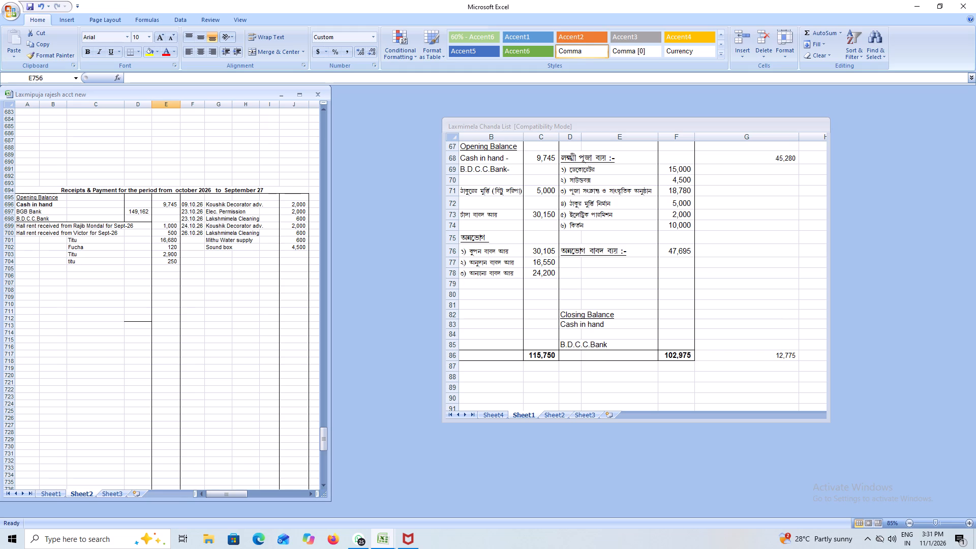
pyautogui.moveTo(174, 241); pyautogui.dragTo(173, 257)
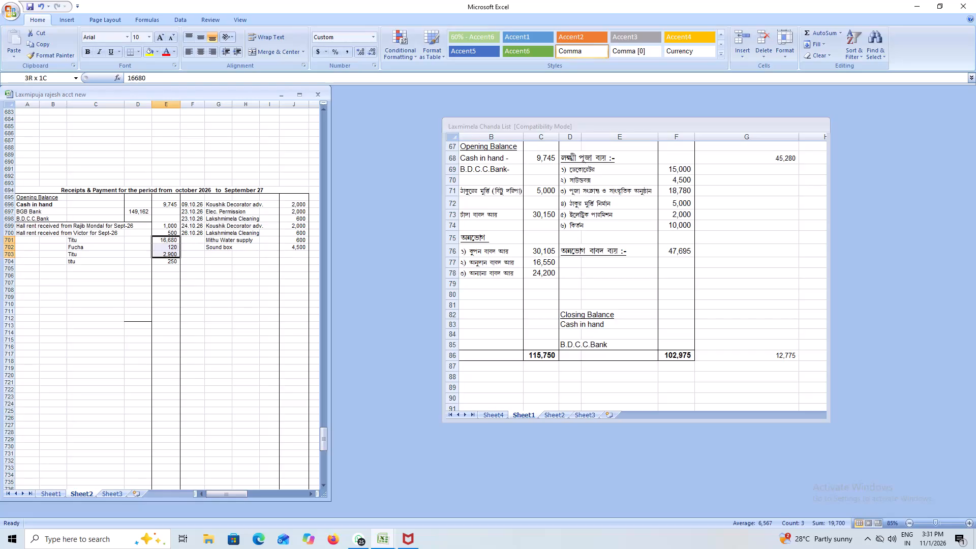
pyautogui.moveTo(173, 257); pyautogui.dragTo(175, 265)
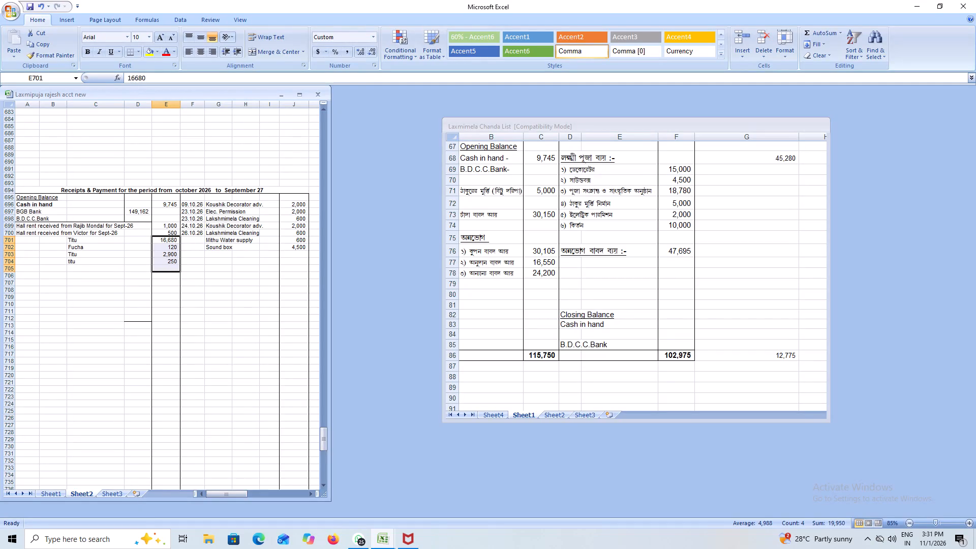
pyautogui.press('Delete')
pyautogui.moveTo(72, 241); pyautogui.dragTo(76, 268)
pyautogui.press('Delete')
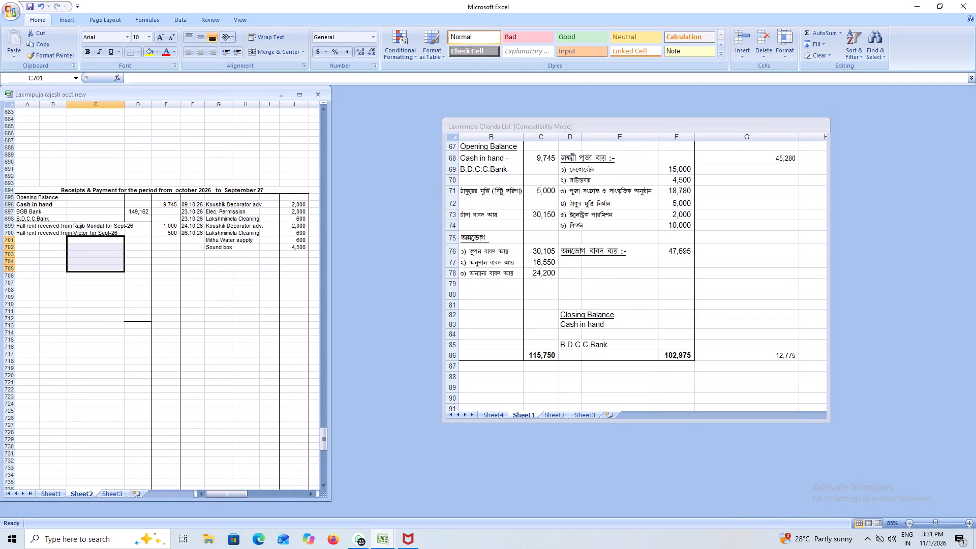
# Enter the receipt description "Murti Making charges donation" followed by the donor's name in A702.
pyautogui.click(29, 246)
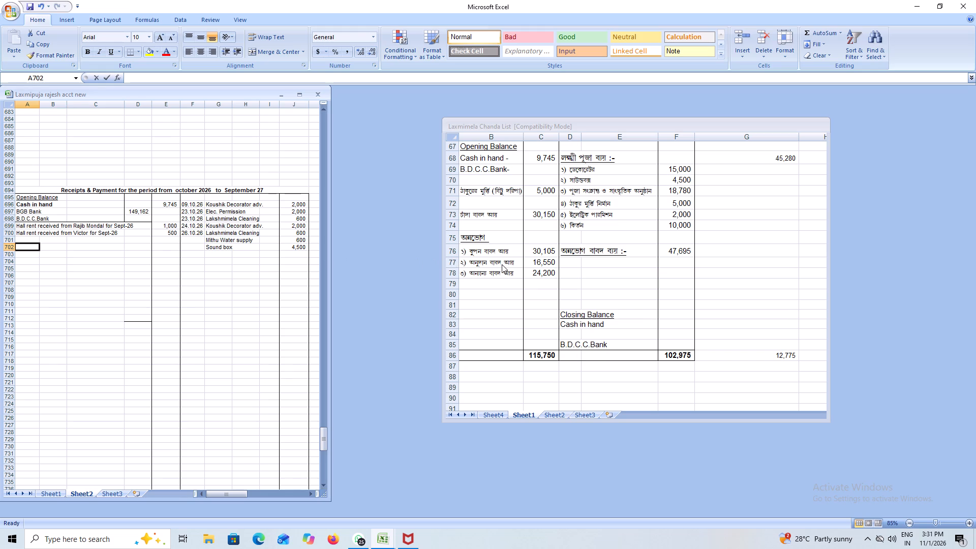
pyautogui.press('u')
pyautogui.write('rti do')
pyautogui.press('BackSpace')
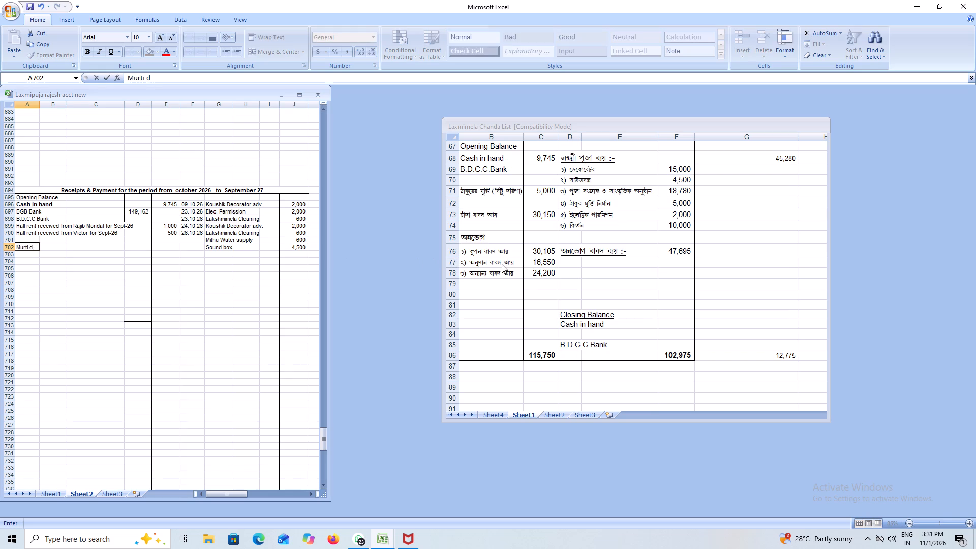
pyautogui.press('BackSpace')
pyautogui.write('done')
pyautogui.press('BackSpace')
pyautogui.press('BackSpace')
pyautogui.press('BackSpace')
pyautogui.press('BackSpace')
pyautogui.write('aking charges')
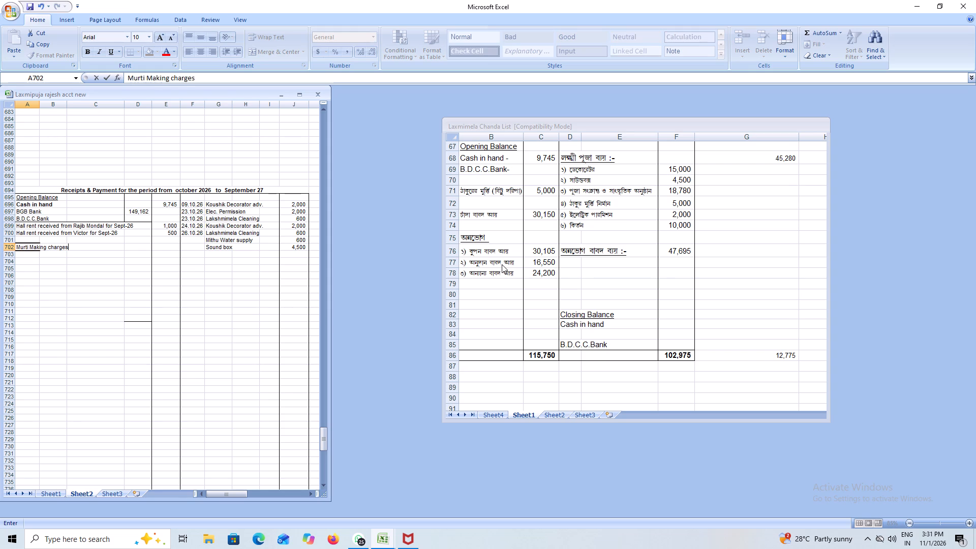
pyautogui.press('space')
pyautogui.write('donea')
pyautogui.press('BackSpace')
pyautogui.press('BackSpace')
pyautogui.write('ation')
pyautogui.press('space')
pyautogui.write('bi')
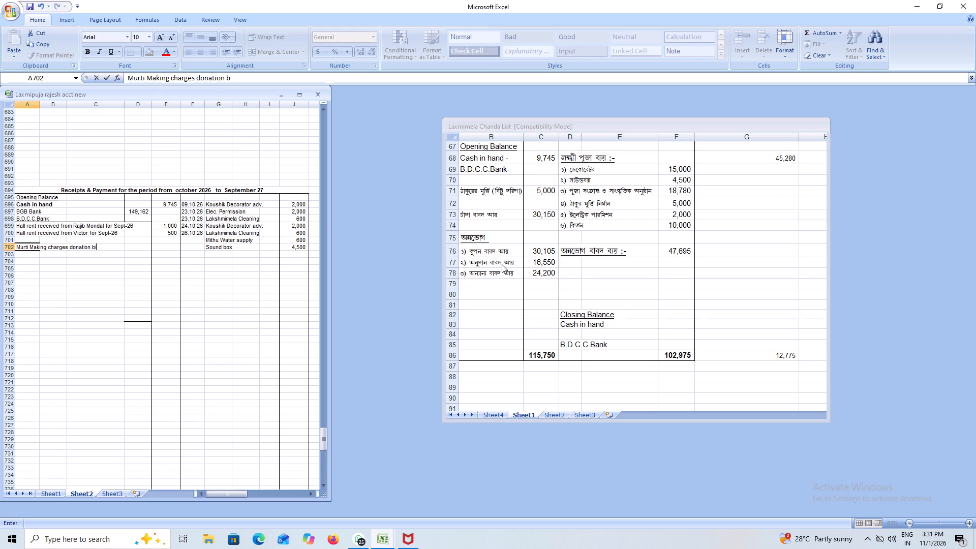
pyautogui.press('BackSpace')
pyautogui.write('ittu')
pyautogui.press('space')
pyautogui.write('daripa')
# Enter 5000 in D702 as the amount of the Murti making charges donation.
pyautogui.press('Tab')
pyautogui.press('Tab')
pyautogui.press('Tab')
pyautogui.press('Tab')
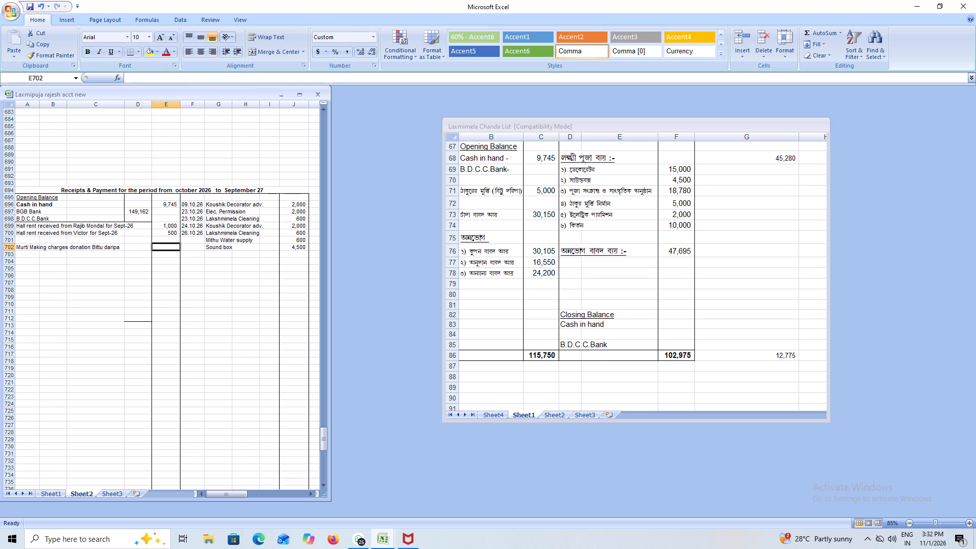
pyautogui.click(138, 247)
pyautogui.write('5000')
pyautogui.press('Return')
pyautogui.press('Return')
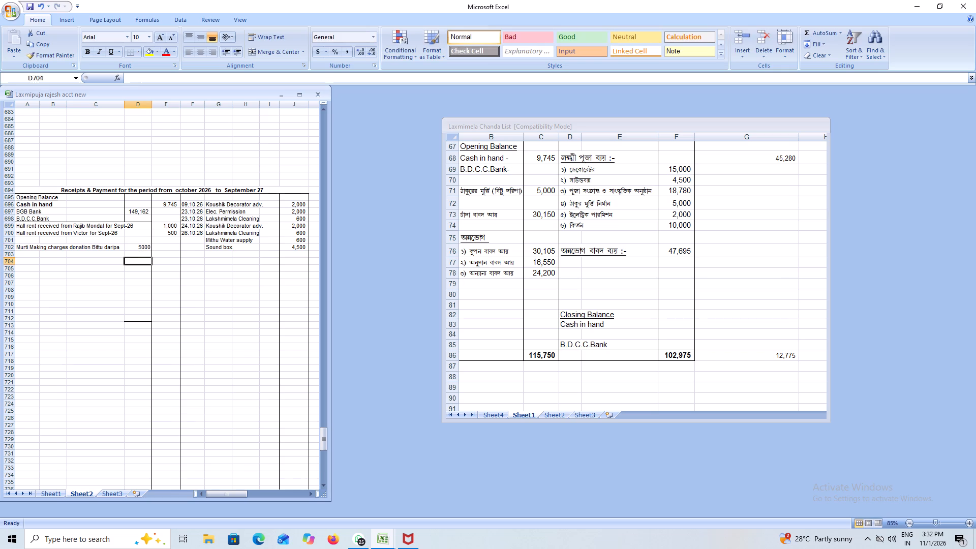
# Enter the receipt "Subscription collection" in A704 with an amount of 30150 in D704.
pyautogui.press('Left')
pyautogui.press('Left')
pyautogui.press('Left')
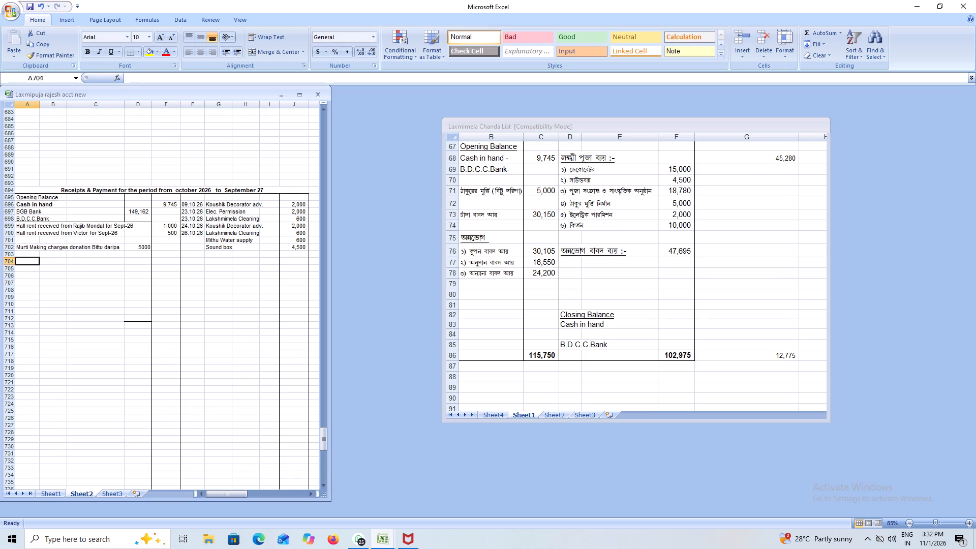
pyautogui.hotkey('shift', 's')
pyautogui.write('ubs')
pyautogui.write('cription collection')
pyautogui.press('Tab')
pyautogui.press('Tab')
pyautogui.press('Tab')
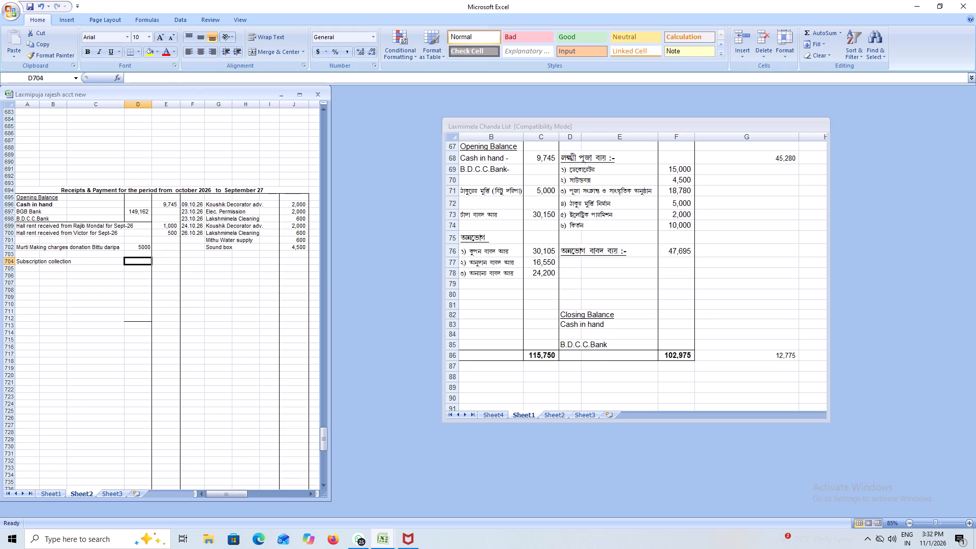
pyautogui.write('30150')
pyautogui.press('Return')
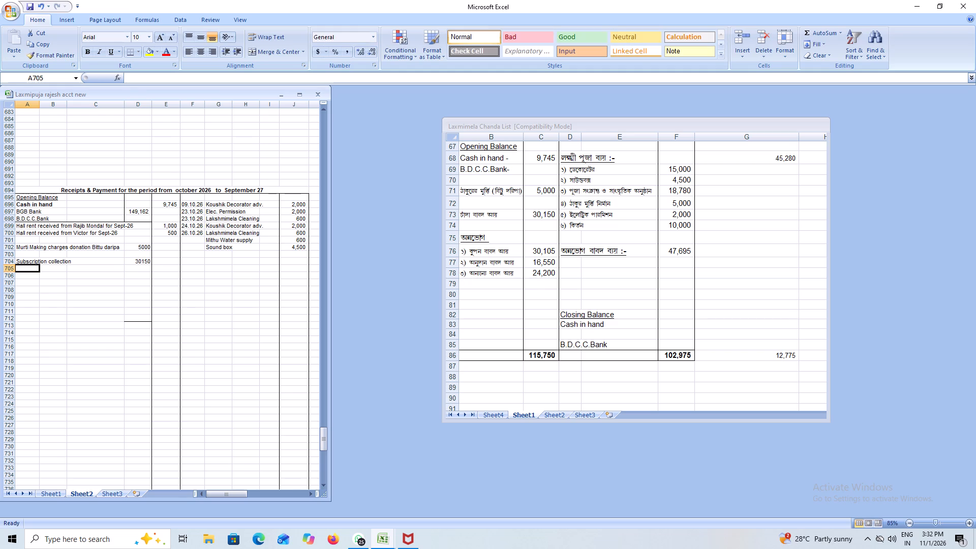
# Enter the heading "Annabhog" in A706, leaving row 705 blank.
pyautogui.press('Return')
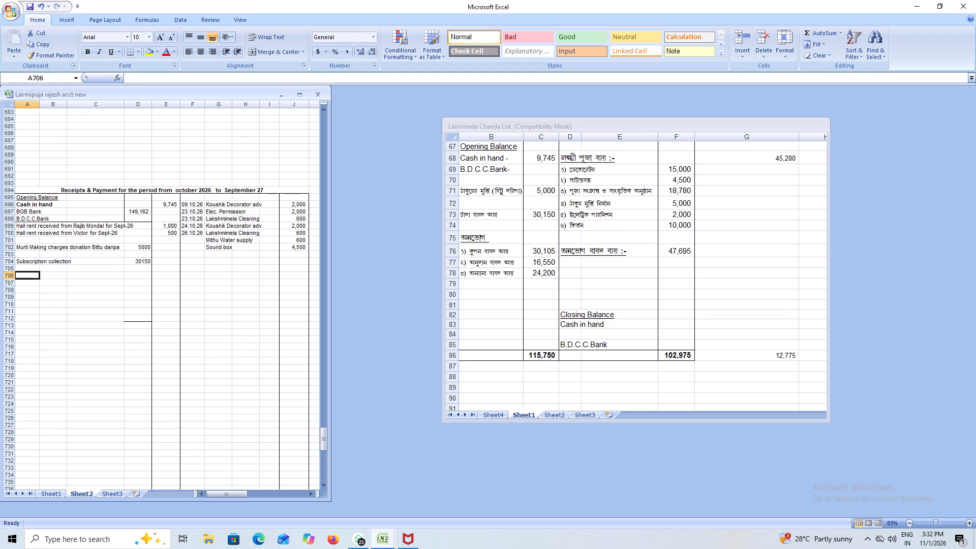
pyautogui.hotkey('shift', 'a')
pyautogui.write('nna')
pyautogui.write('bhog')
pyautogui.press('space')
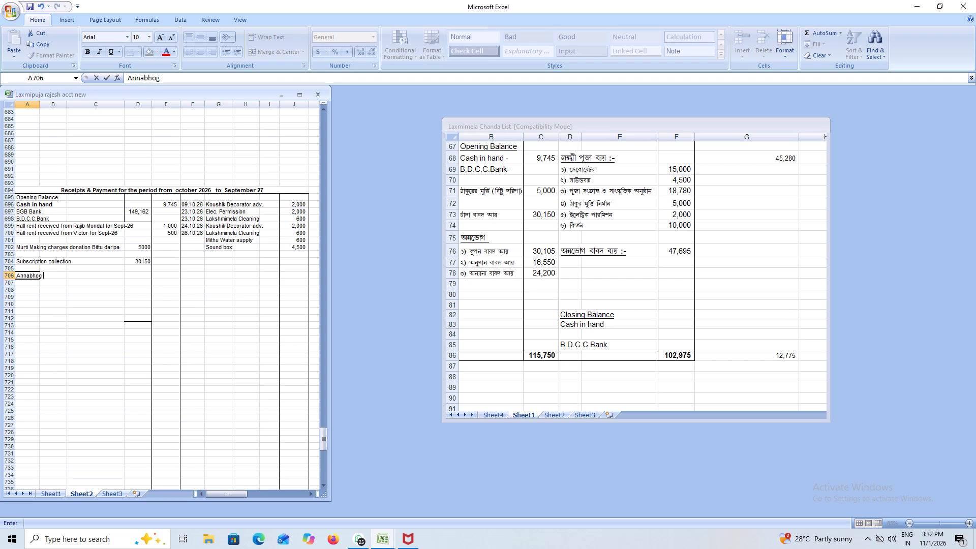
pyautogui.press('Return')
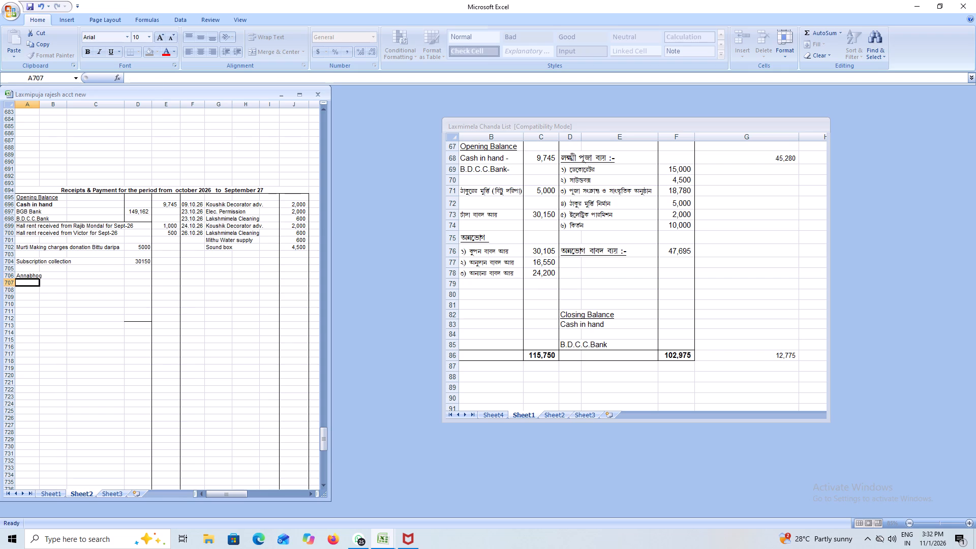
# Enter "1) Cupon Collection" in A707 under the Annabhog heading, with 30150 in D707.
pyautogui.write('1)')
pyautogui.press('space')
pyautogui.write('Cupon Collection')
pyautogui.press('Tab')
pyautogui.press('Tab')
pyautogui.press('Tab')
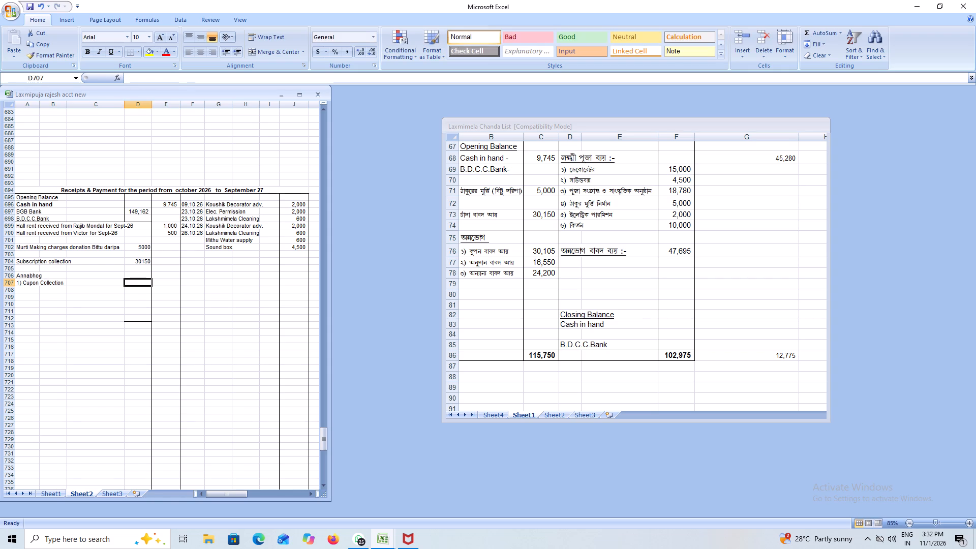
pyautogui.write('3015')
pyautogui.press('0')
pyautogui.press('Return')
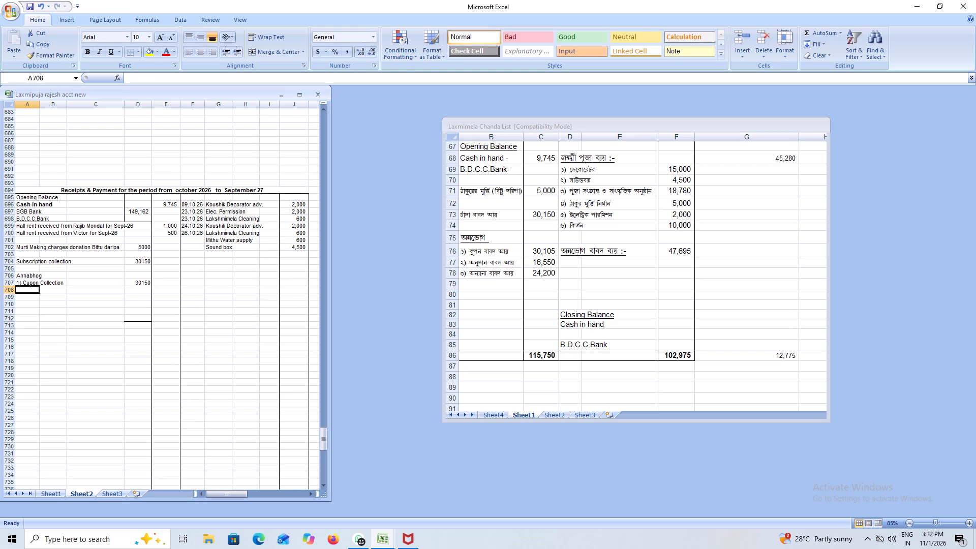
# Correct the Cupon Collection amount in D707 to 30105.
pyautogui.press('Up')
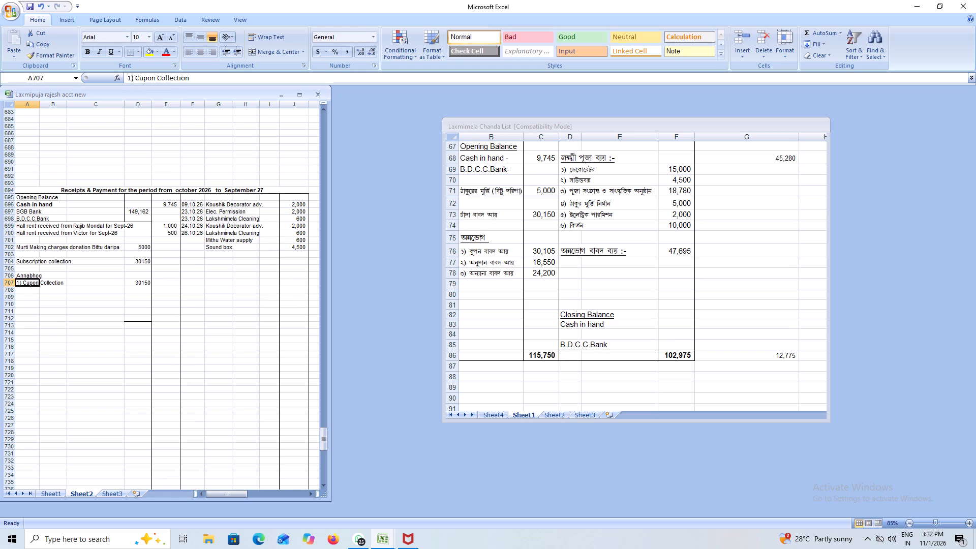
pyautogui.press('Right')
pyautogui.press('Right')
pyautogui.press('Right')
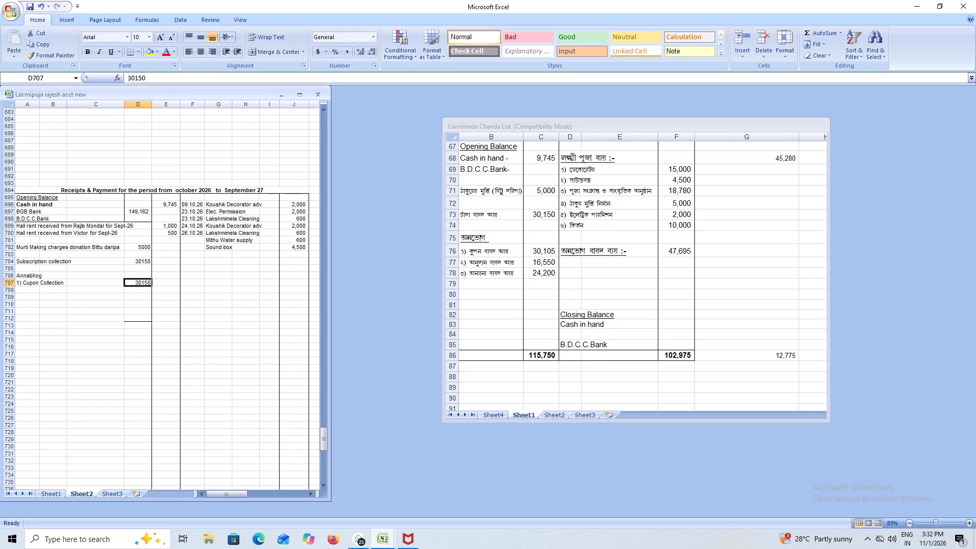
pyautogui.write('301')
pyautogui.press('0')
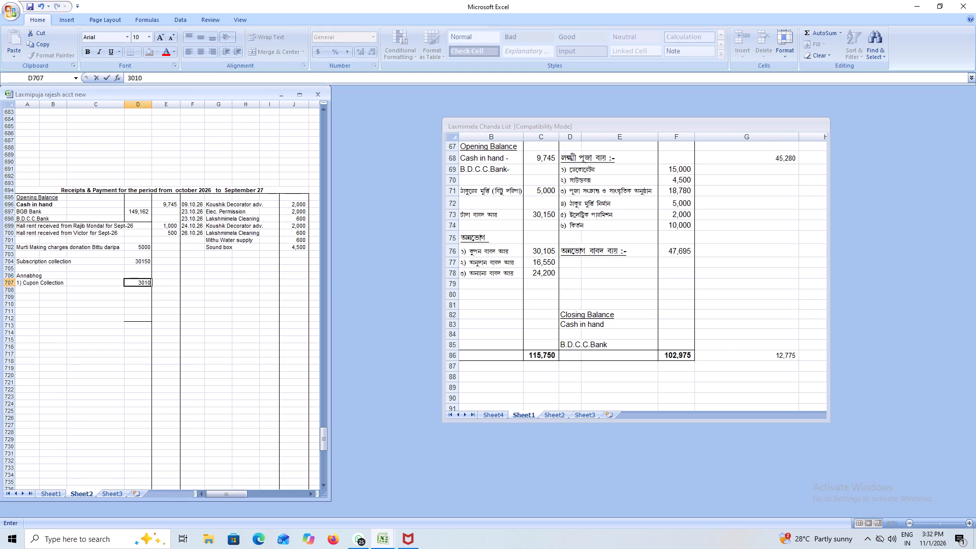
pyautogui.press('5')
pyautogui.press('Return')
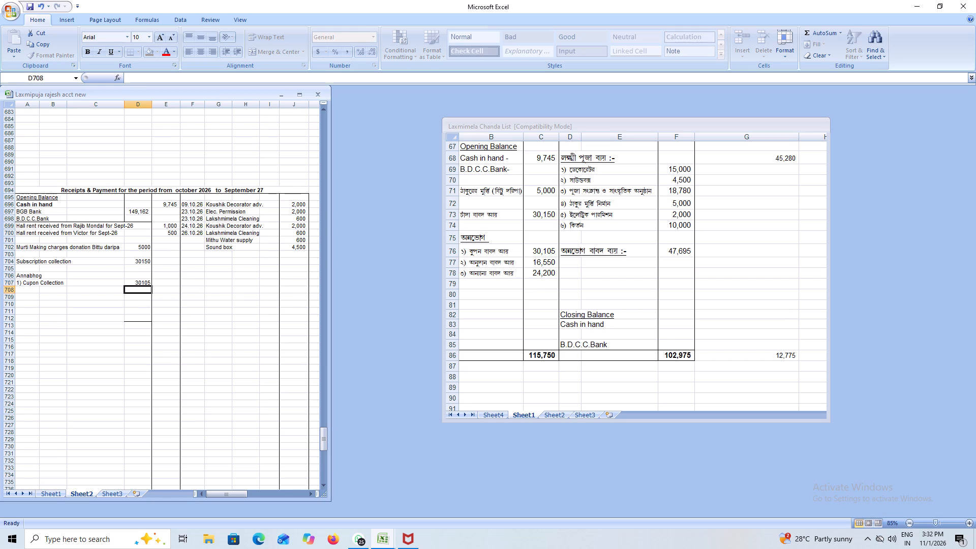
# Enter "2) Cash Donation" in A708 with an amount of 16550 in D708.
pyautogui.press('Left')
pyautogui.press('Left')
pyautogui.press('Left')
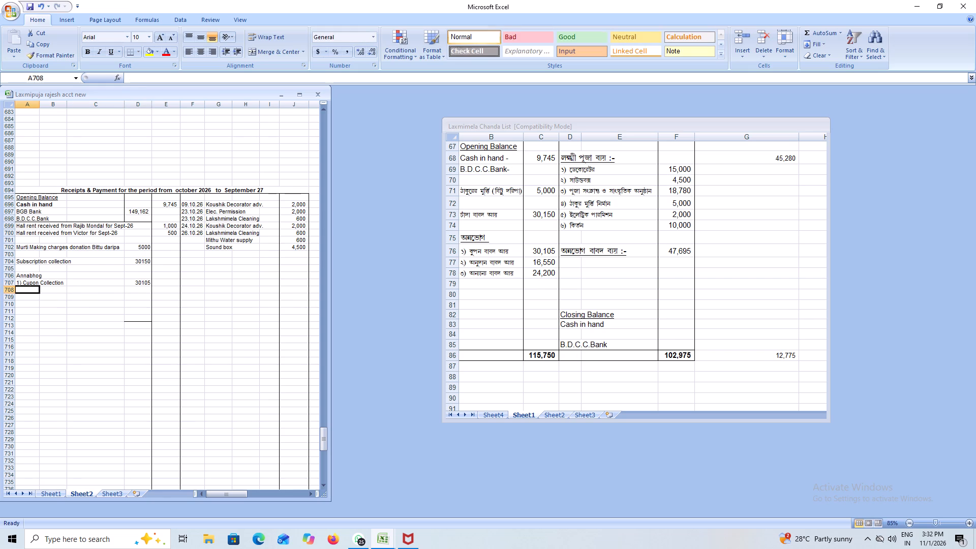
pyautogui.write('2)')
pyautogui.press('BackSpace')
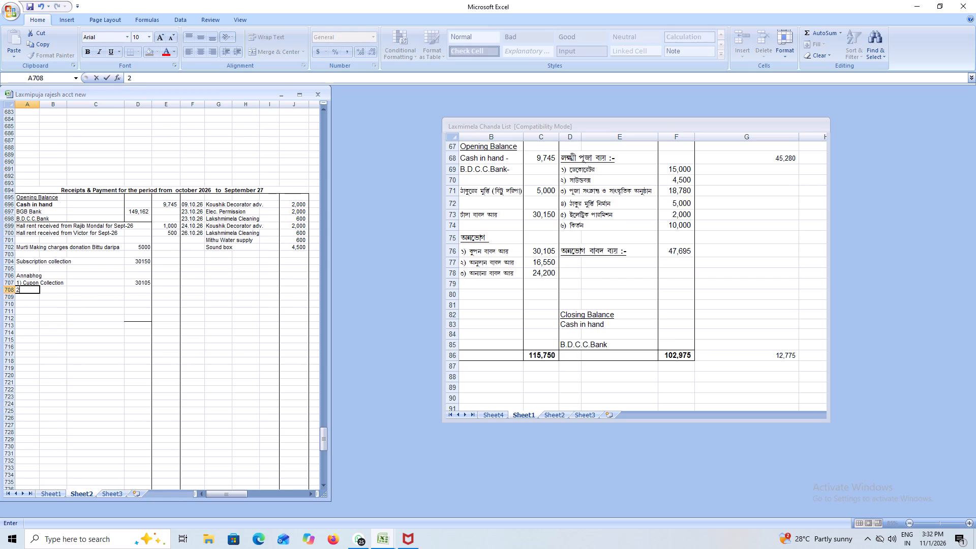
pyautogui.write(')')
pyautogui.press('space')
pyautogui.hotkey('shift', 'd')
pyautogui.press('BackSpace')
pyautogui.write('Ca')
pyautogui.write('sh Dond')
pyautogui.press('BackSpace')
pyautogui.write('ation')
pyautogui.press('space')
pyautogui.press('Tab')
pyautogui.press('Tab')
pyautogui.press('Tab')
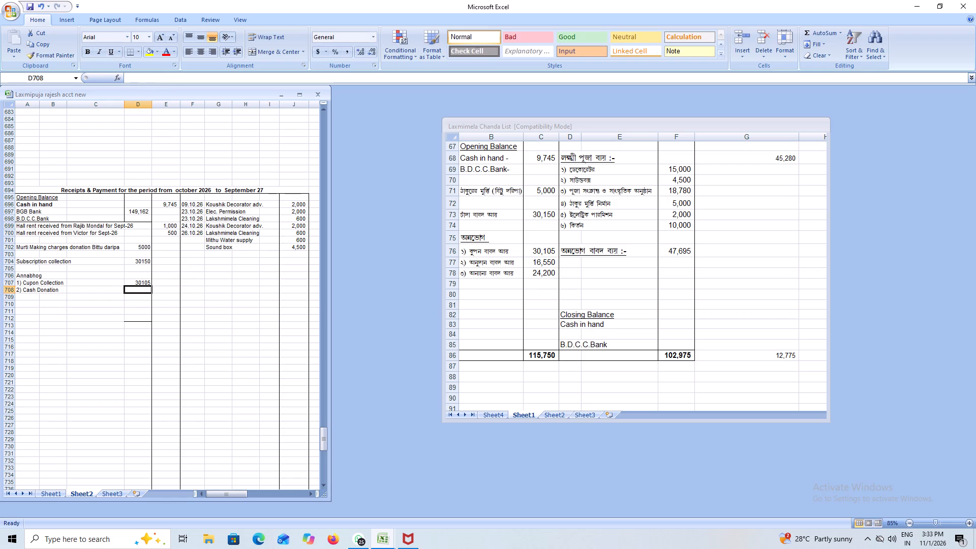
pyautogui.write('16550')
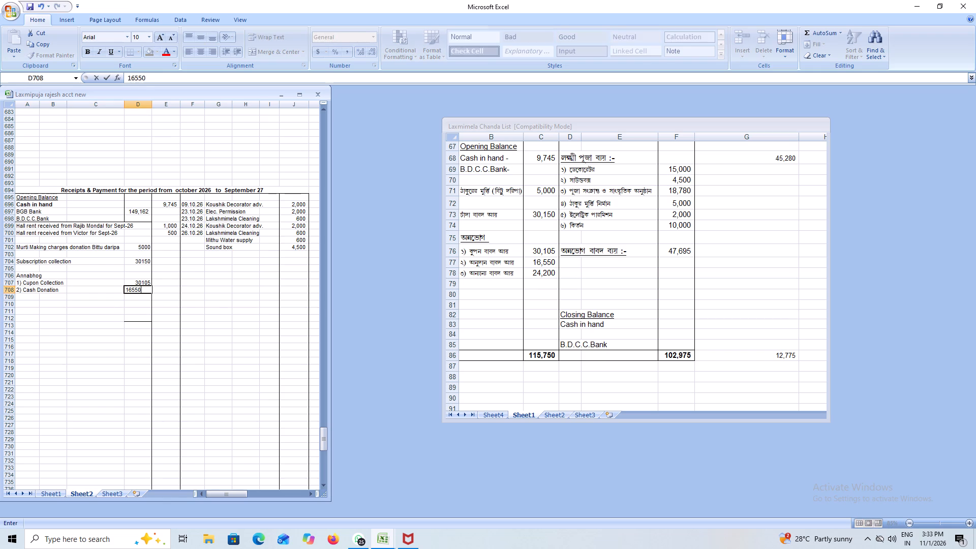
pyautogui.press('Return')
# Enter "3) Extra Income" in A709 with an amount of 24200 in D709.
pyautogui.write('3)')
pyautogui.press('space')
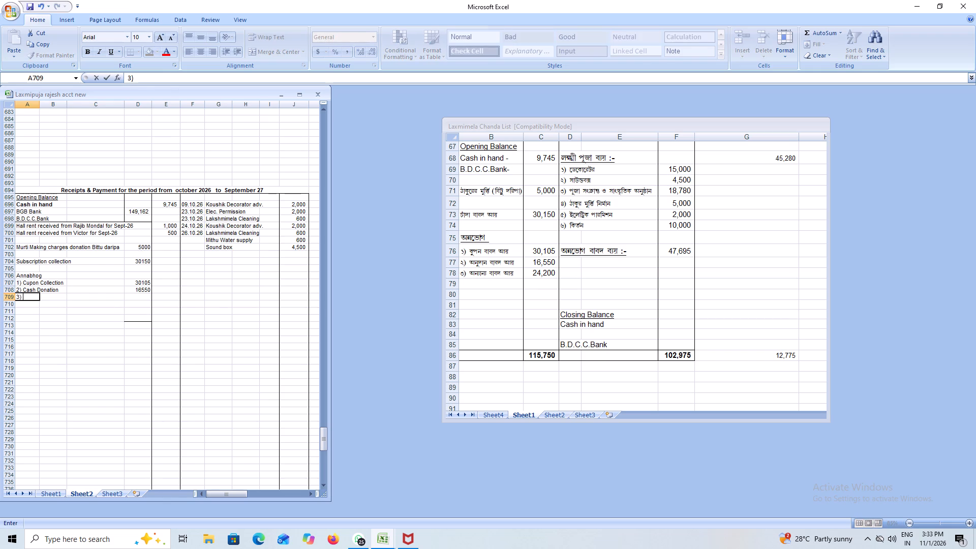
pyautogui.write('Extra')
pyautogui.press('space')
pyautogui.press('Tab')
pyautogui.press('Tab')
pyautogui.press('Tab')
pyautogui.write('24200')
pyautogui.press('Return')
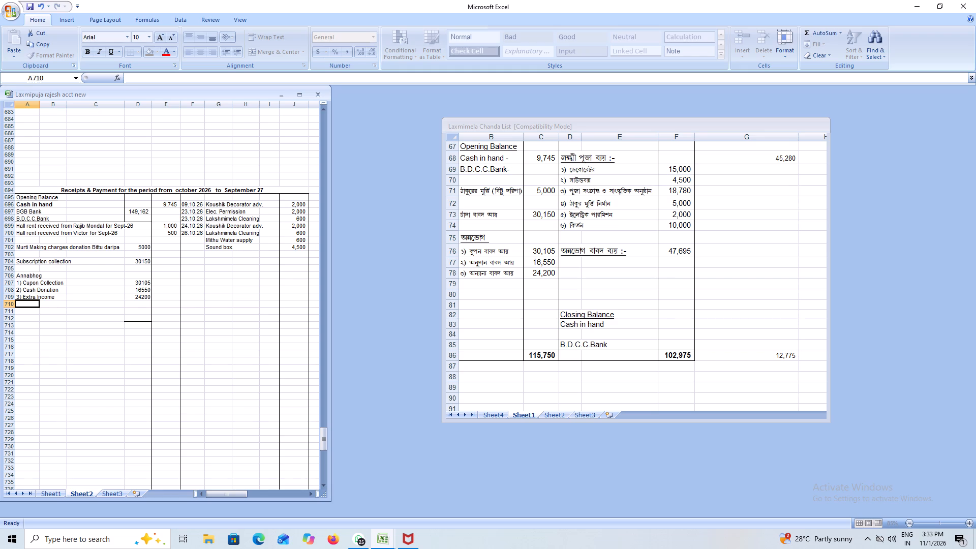
# Make the Annabhog heading in A706 bold.
pyautogui.click(27, 277)
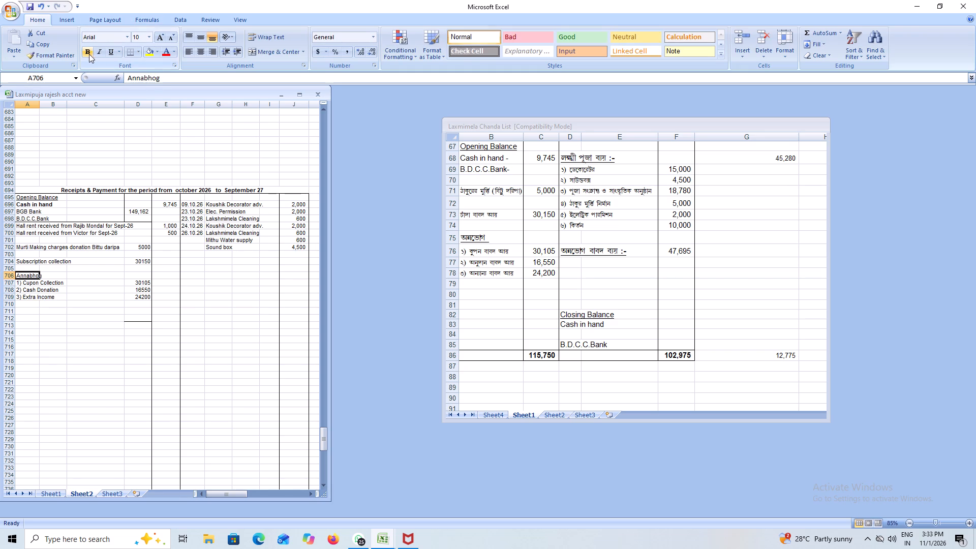
pyautogui.click(88, 53)
pyautogui.click(59, 360)
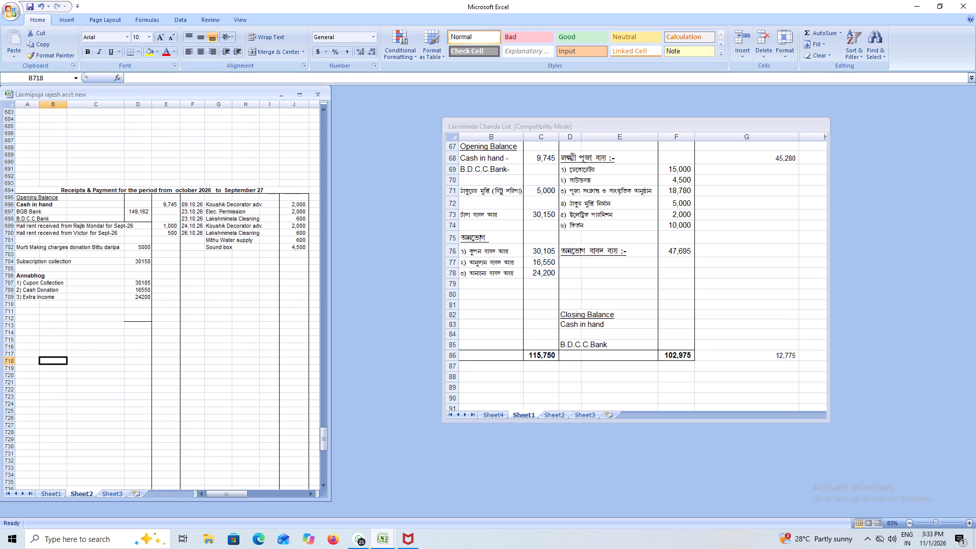
# Add a bottom border beneath the Extra Income amount in D709.
pyautogui.click(139, 295)
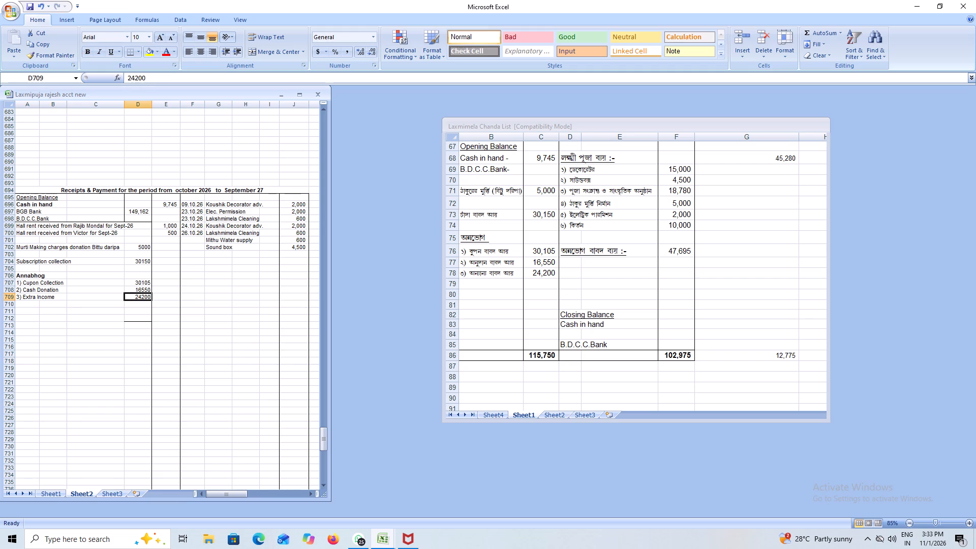
pyautogui.click(131, 53)
# Total the three Annabhog receipts in E710 as the sum of D707:D709.
pyautogui.click(164, 303)
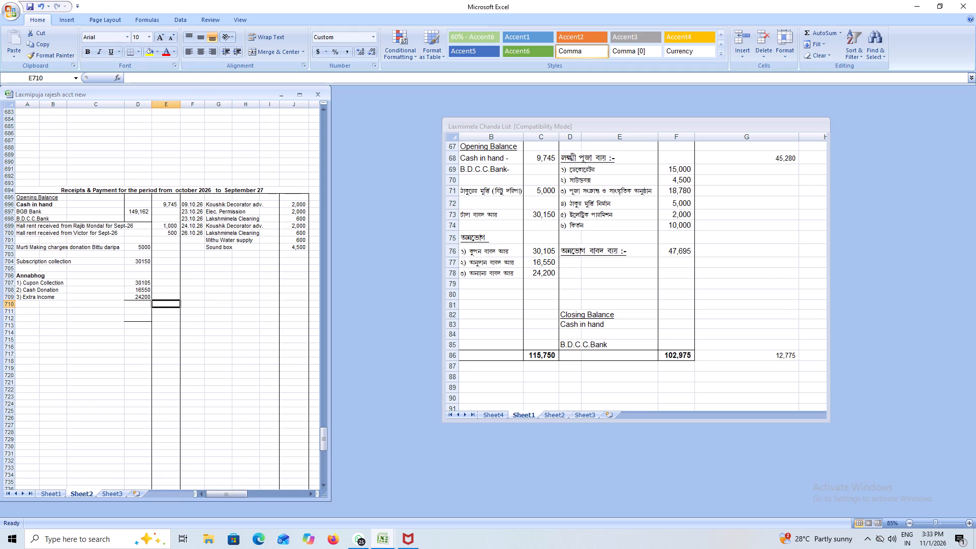
pyautogui.click(806, 32)
pyautogui.moveTo(137, 298); pyautogui.dragTo(140, 285)
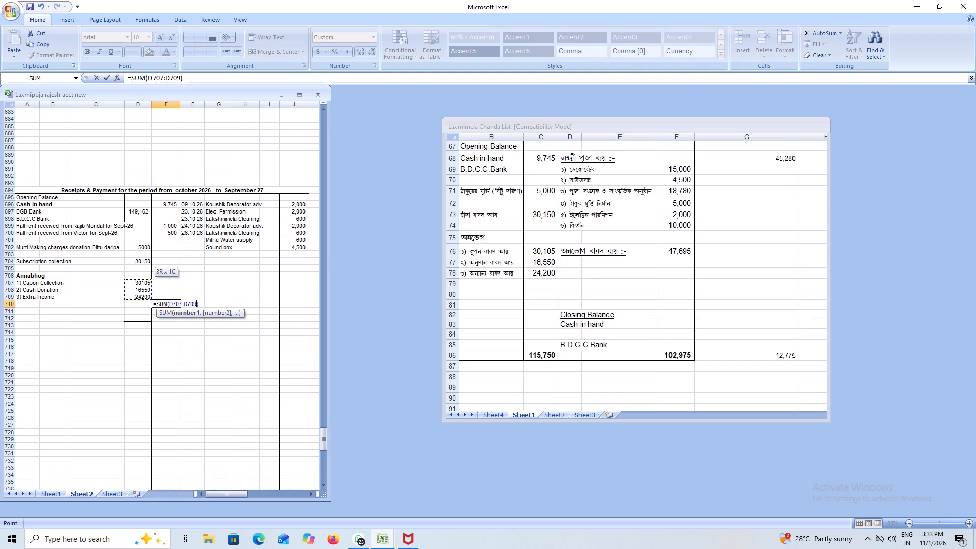
pyautogui.moveTo(140, 285); pyautogui.dragTo(140, 284)
pyautogui.press('Return')
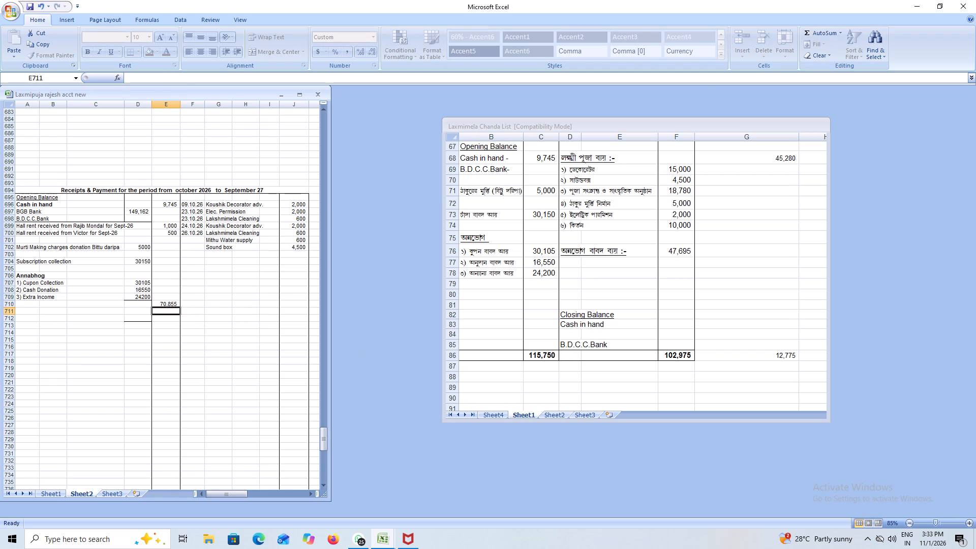
# Check the sum of the matching receipts C76:C78 in the Laxmimela Chanda List.
pyautogui.doubleClick(532, 297)
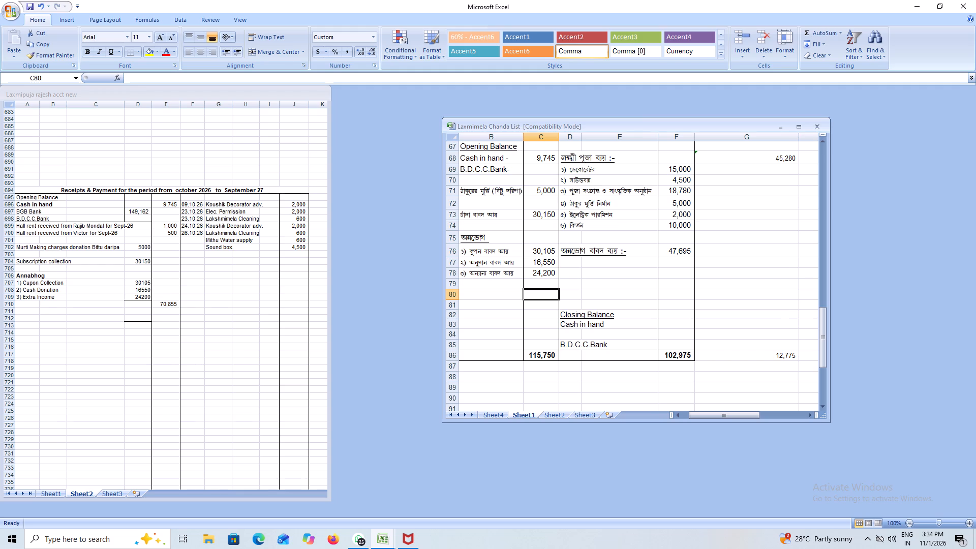
pyautogui.moveTo(542, 250); pyautogui.dragTo(542, 270)
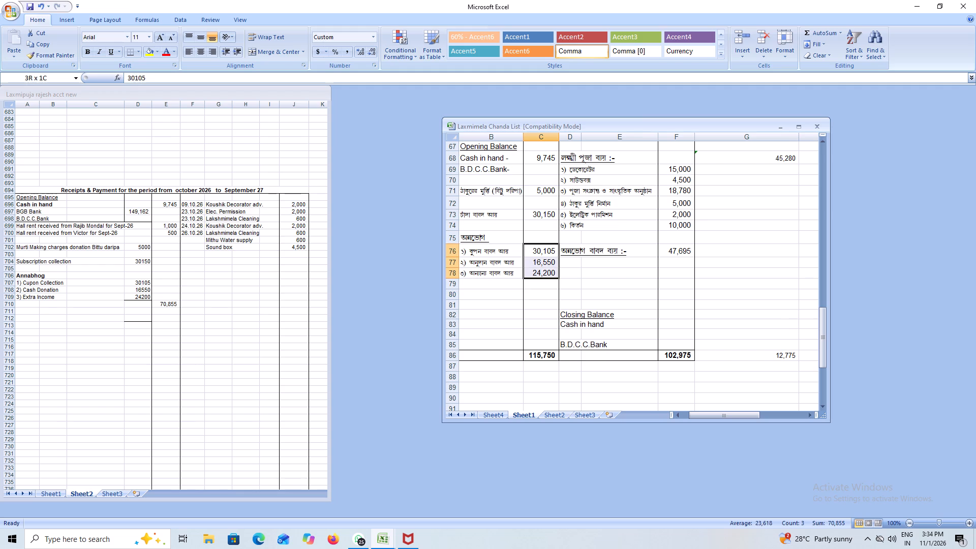
pyautogui.moveTo(542, 270); pyautogui.dragTo(542, 270)
pyautogui.click(542, 270)
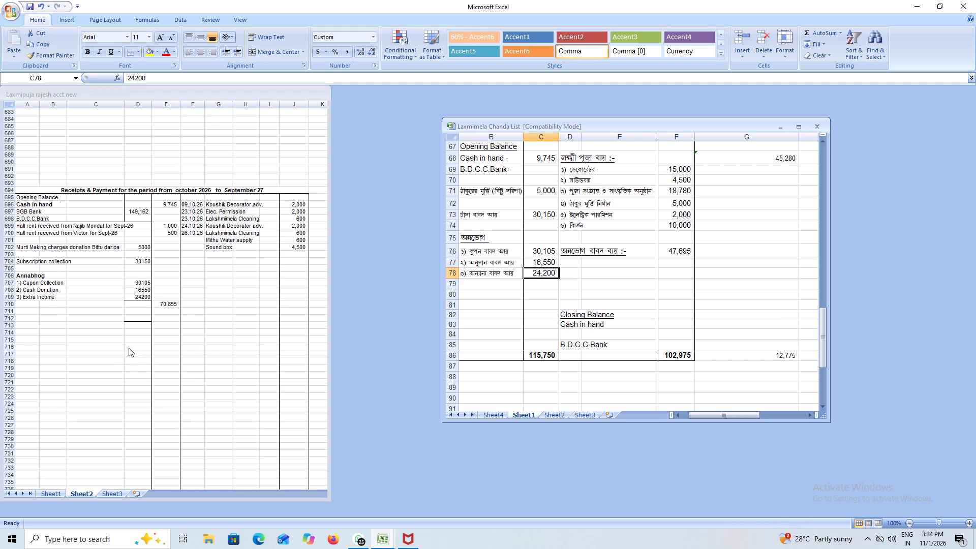
# Remove the stray borders from cell D713 below the Annabhog receipts in the Laxmipuja rajesh account.
pyautogui.click(169, 361)
pyautogui.click(140, 325)
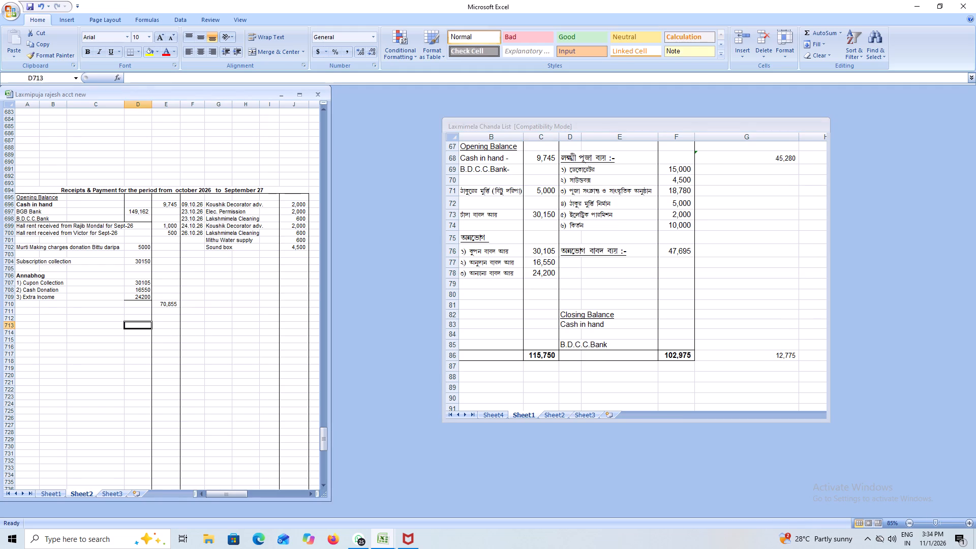
pyautogui.click(138, 53)
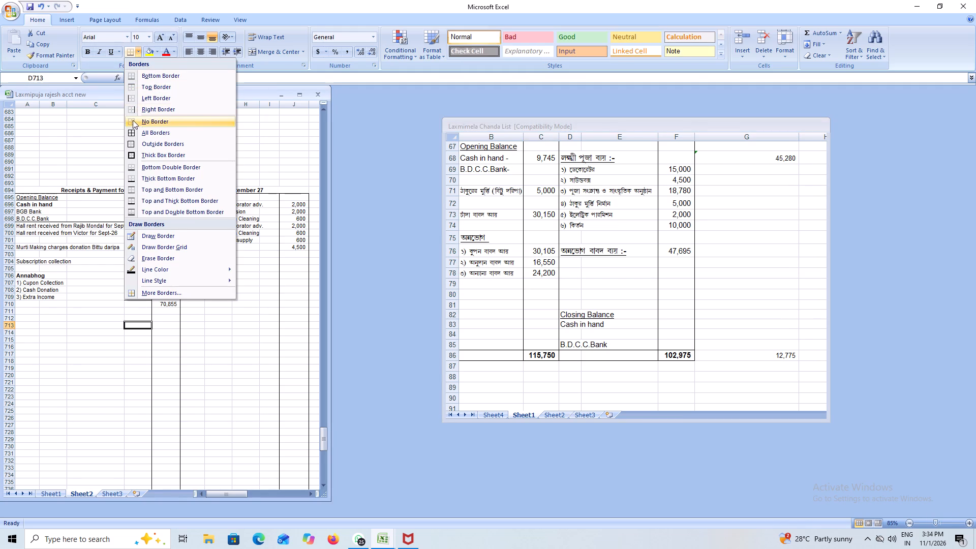
pyautogui.click(101, 348)
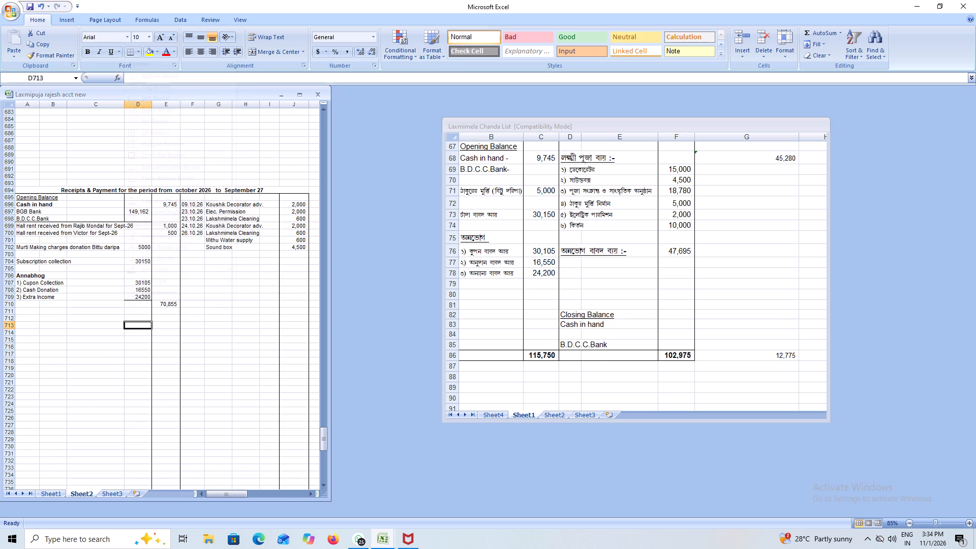
pyautogui.click(90, 357)
pyautogui.click(135, 322)
pyautogui.click(139, 53)
pyautogui.click(131, 123)
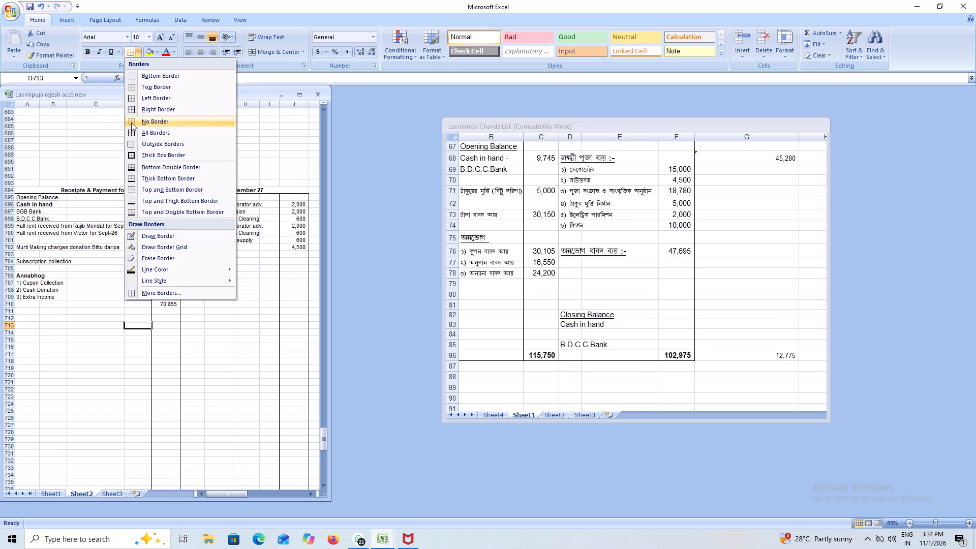
pyautogui.click(104, 405)
# Add a left border to cell E713 in the receipts amount column.
pyautogui.click(166, 323)
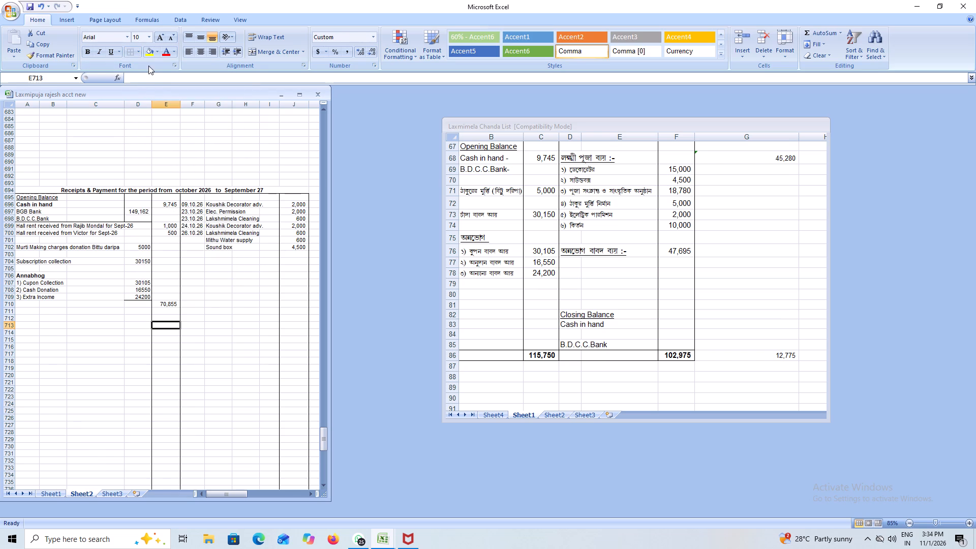
pyautogui.click(139, 50)
pyautogui.click(131, 96)
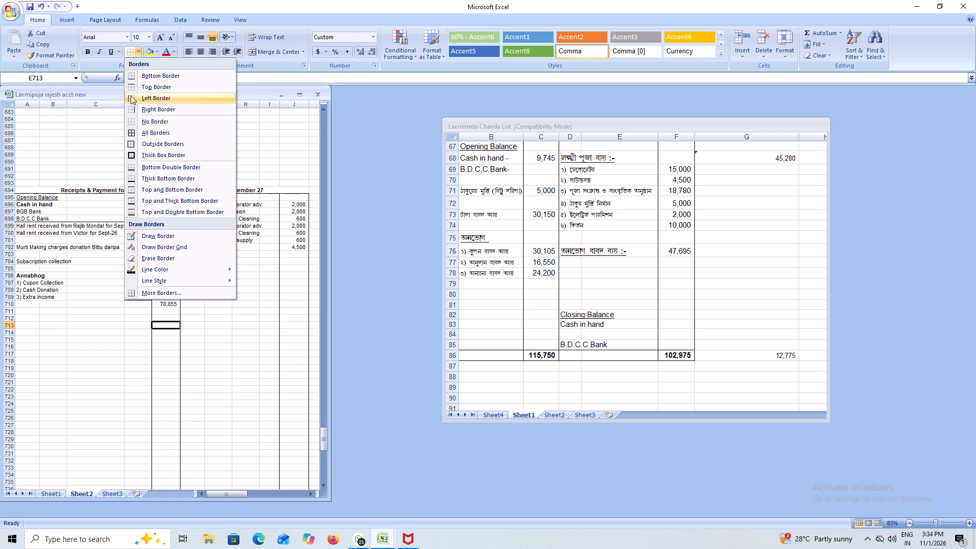
pyautogui.click(64, 372)
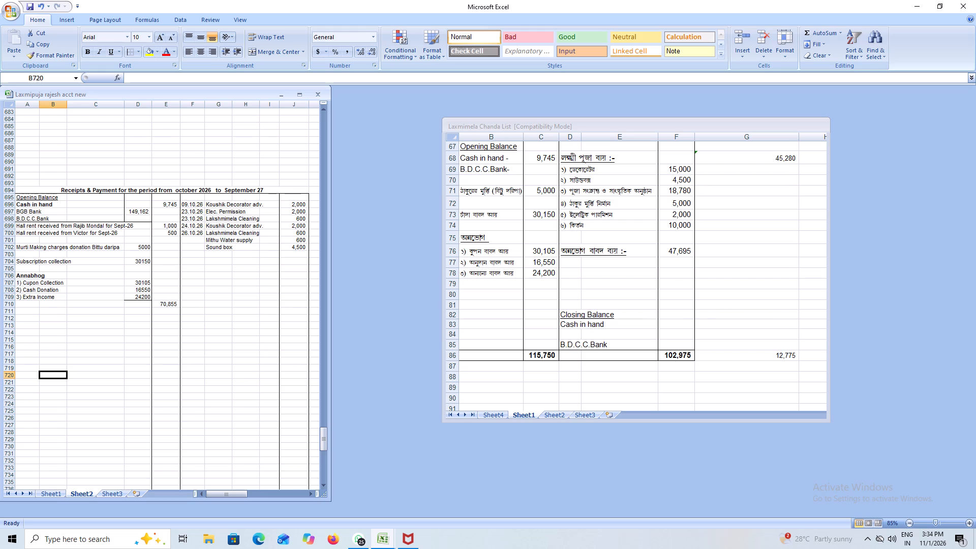
# Examine the Laxmimela Chanda List payments against the payment entries in F696:J702 of the Laxmipuja rajesh account.
pyautogui.scroll(2, 560, 295)
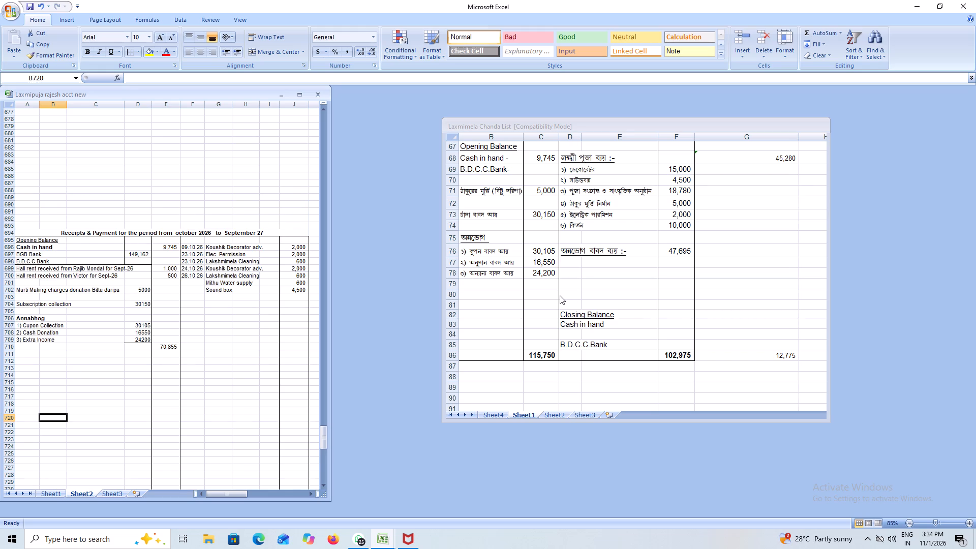
pyautogui.scroll(-1, 562, 298)
pyautogui.scroll(3, 600, 293)
pyautogui.scroll(-3, 600, 293)
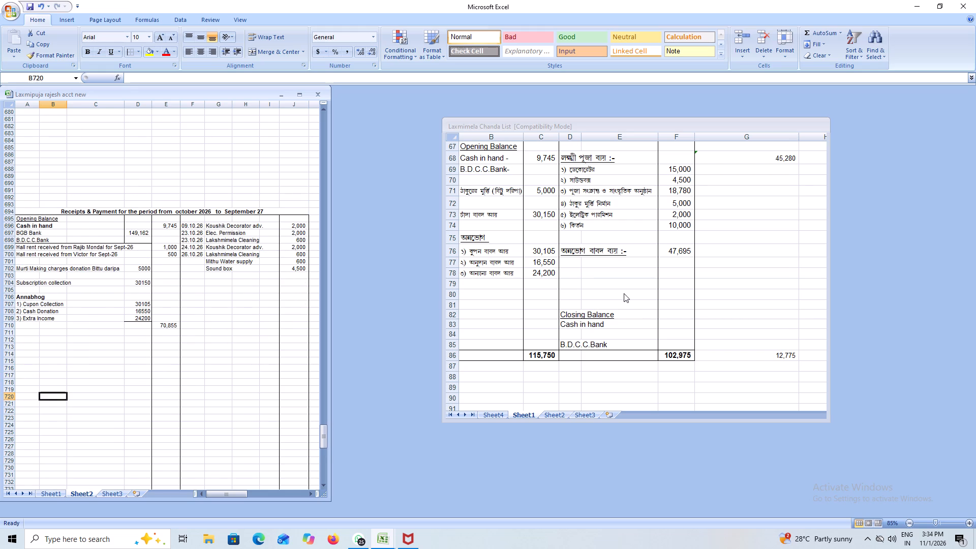
pyautogui.click(817, 282)
pyautogui.scroll(3, 747, 276)
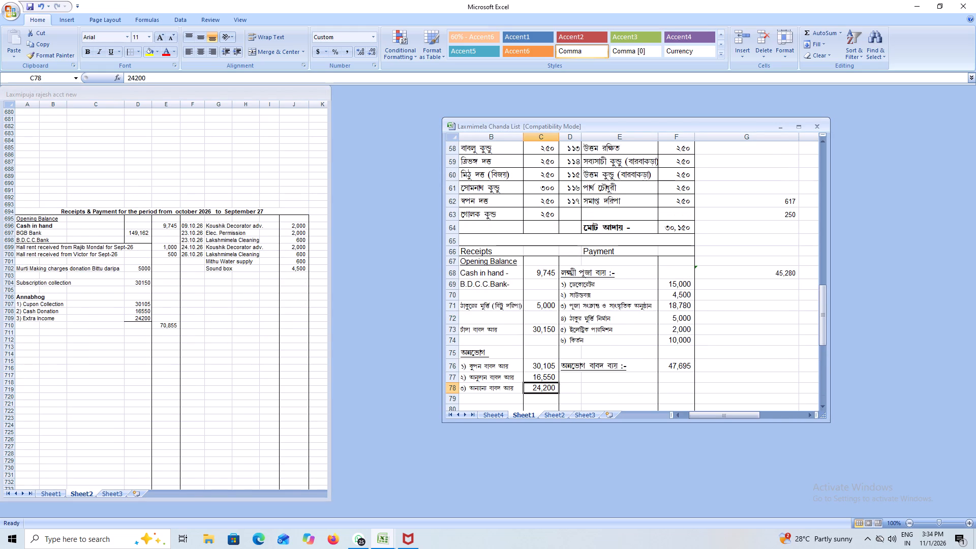
pyautogui.scroll(-2, 747, 276)
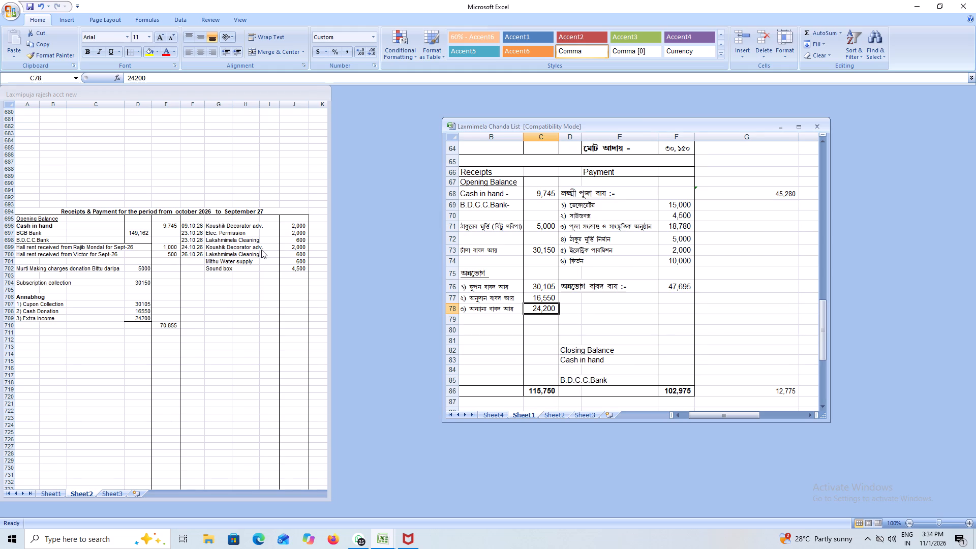
pyautogui.click(228, 313)
pyautogui.click(230, 329)
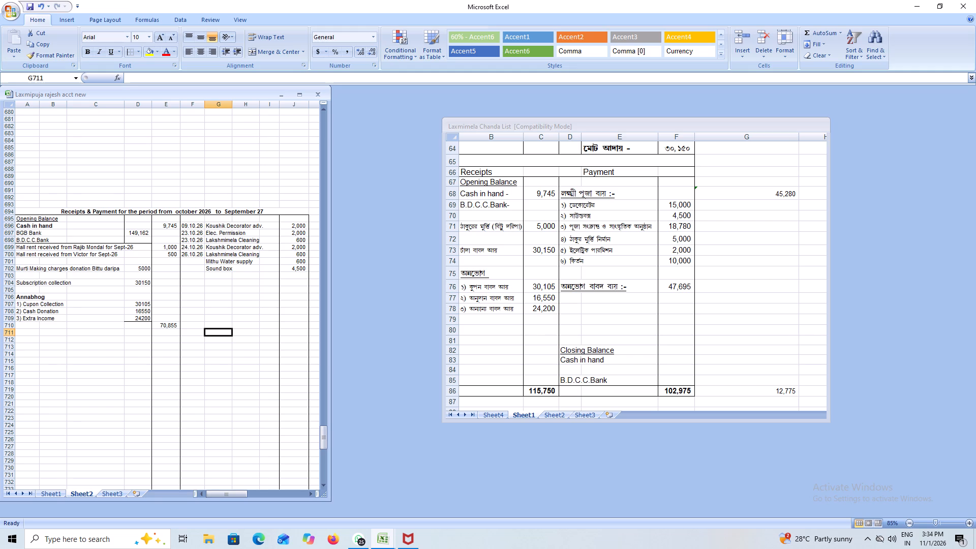
pyautogui.moveTo(192, 225); pyautogui.dragTo(286, 268)
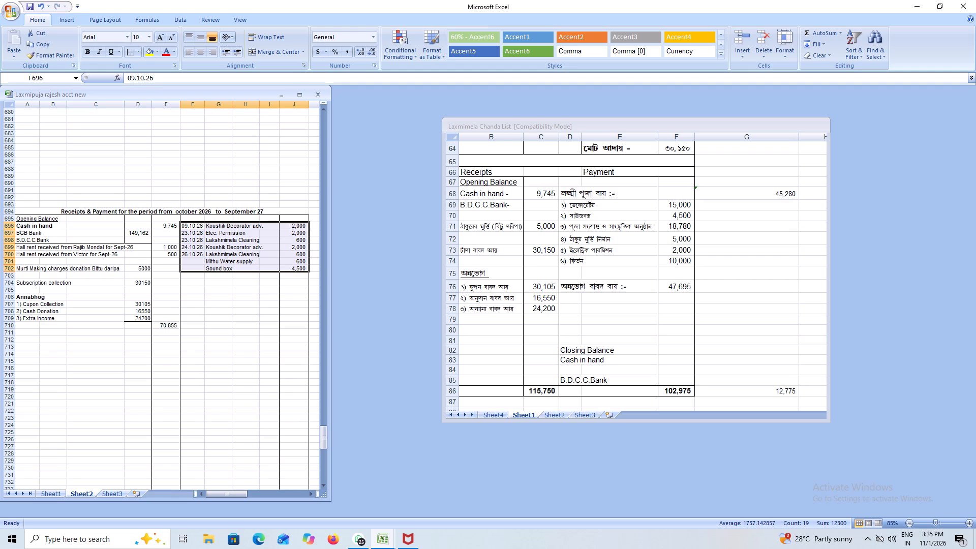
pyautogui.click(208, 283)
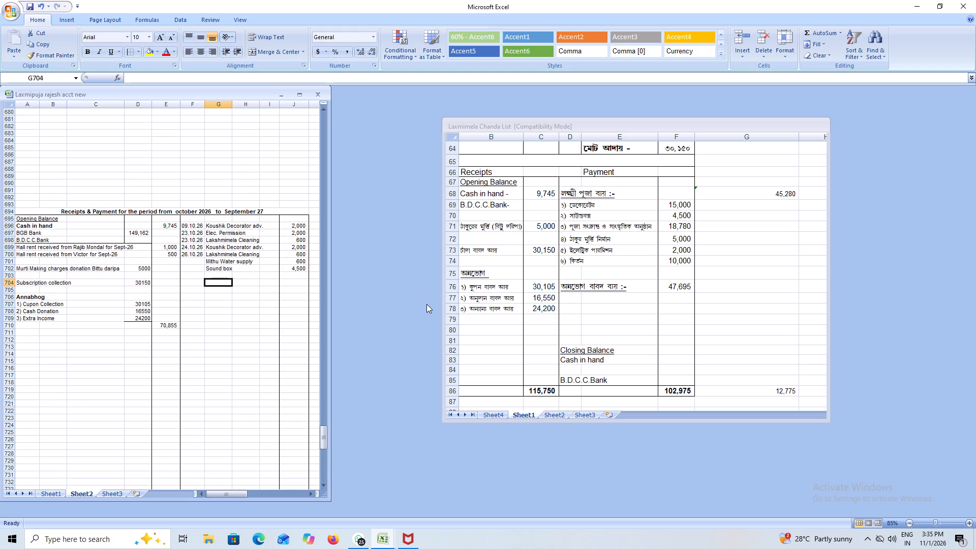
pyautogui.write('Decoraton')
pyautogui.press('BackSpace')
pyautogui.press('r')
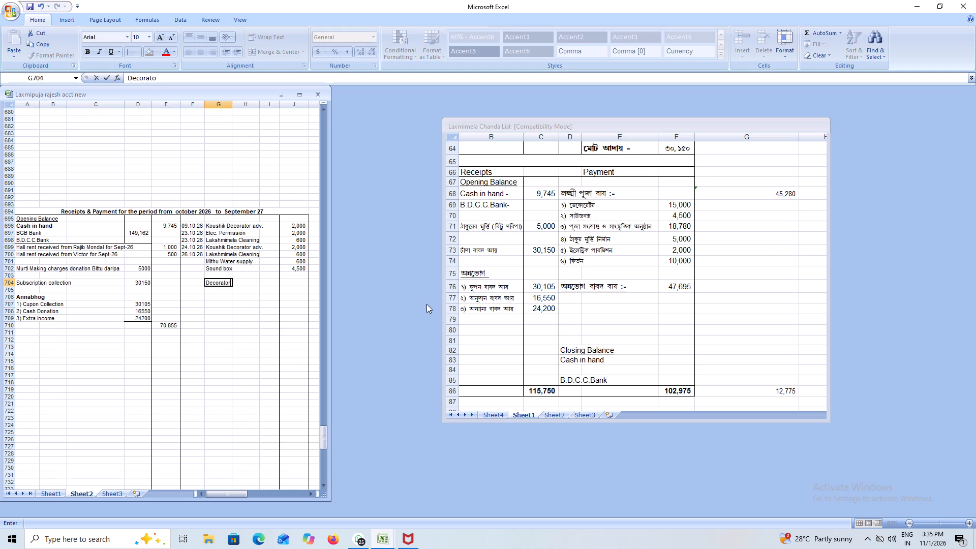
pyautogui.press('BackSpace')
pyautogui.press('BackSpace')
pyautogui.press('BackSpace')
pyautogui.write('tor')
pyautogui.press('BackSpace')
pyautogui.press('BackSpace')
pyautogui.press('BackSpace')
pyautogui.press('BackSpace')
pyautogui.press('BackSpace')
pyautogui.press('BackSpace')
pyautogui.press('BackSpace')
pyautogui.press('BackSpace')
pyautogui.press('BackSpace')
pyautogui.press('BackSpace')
# Enter the heading Lakshmipuja Expenses in G703, directly below the Sound box payment.
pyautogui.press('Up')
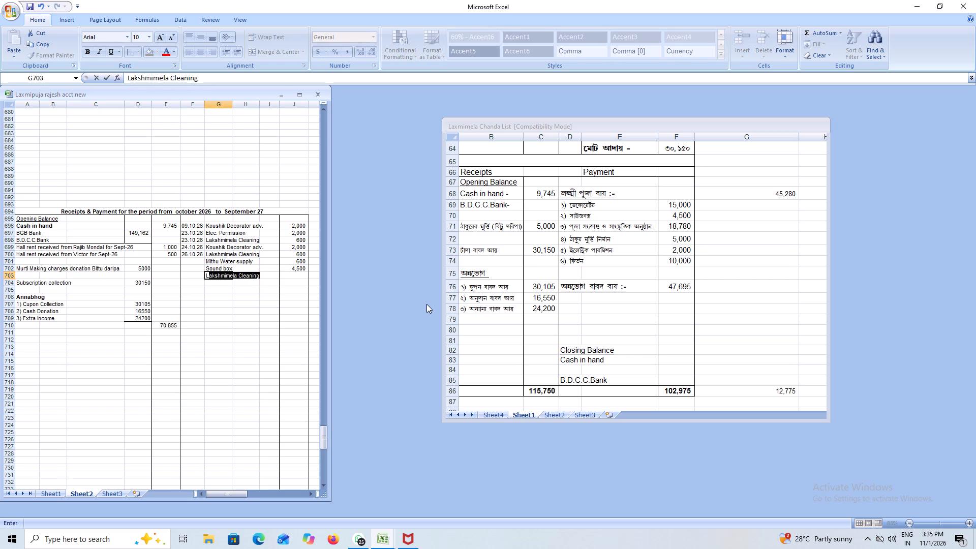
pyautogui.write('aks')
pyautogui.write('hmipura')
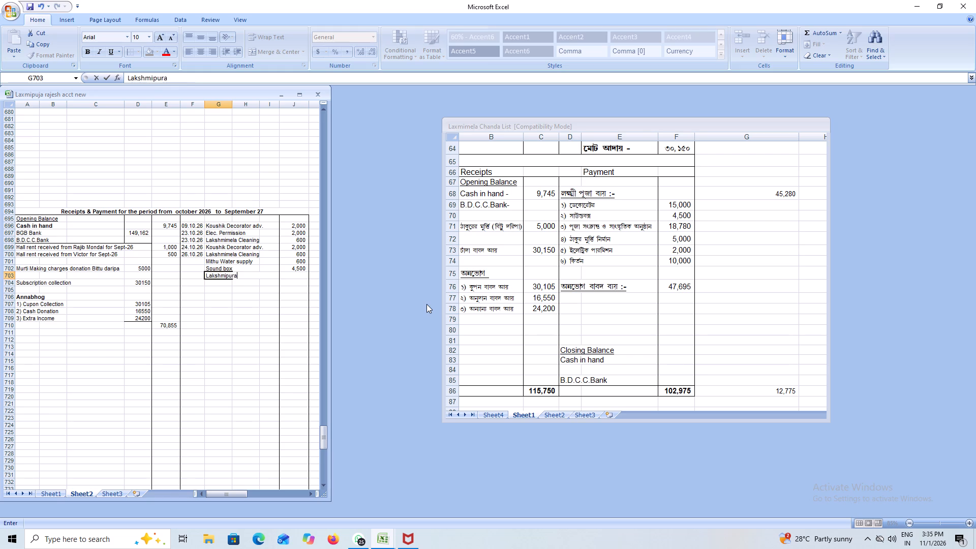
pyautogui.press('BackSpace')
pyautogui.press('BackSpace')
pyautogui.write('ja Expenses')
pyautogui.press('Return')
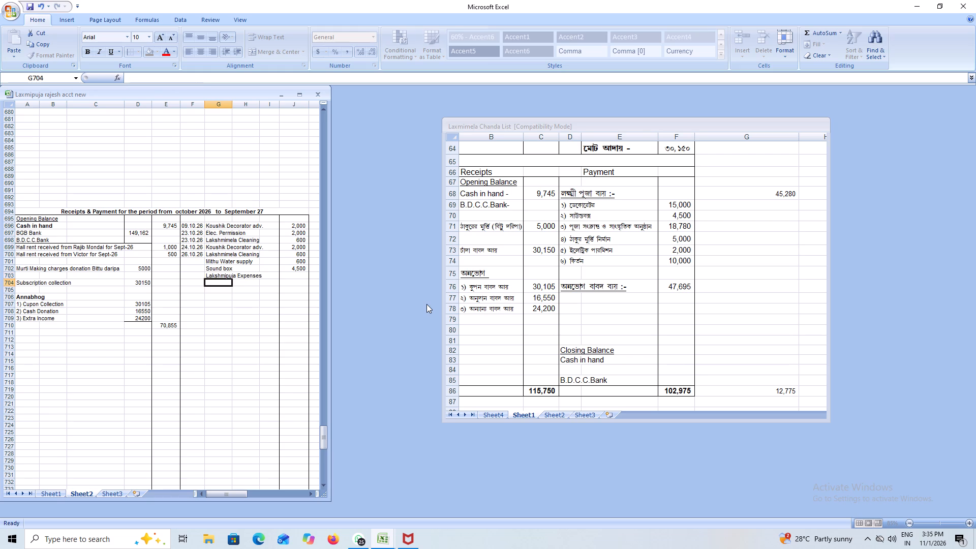
# Enter the first Lakshmipuja expense with number 1) in F704 and the description Decorator in G704.
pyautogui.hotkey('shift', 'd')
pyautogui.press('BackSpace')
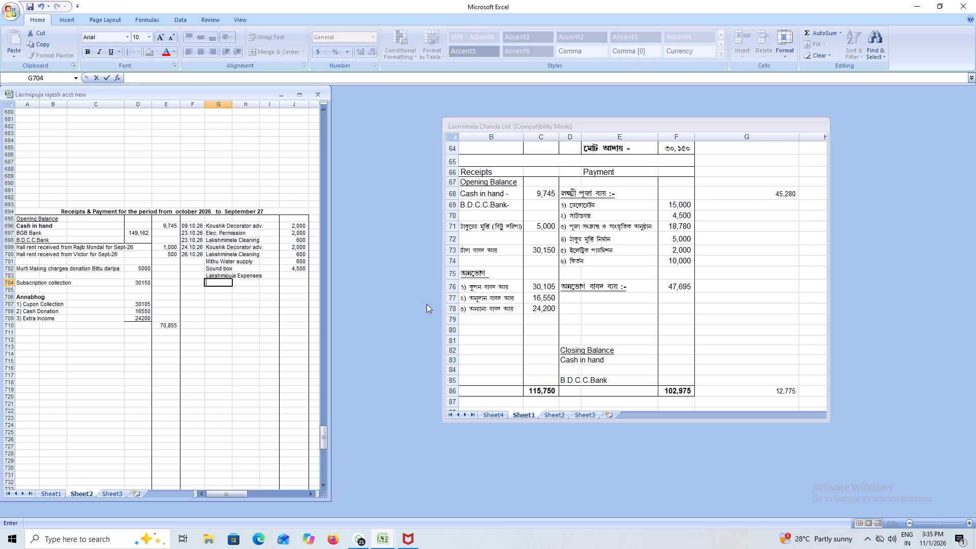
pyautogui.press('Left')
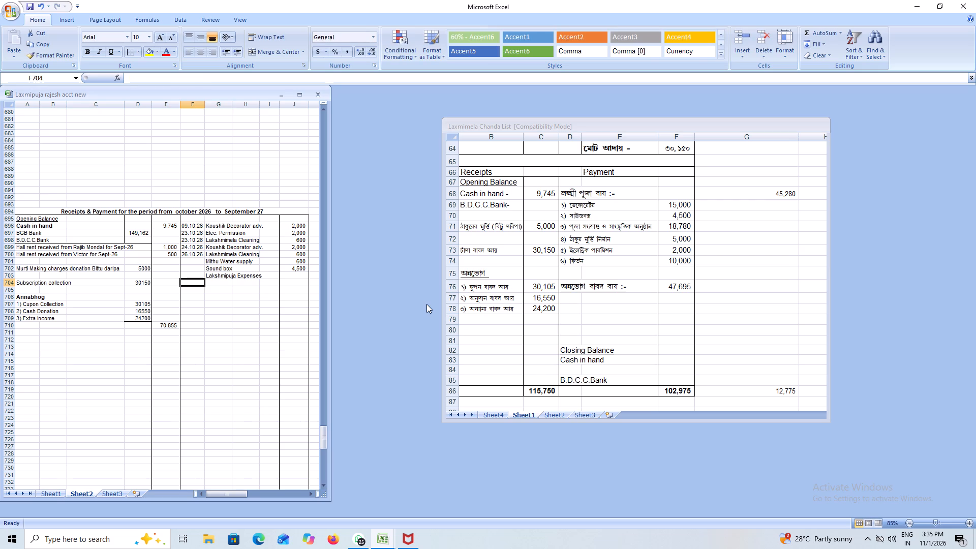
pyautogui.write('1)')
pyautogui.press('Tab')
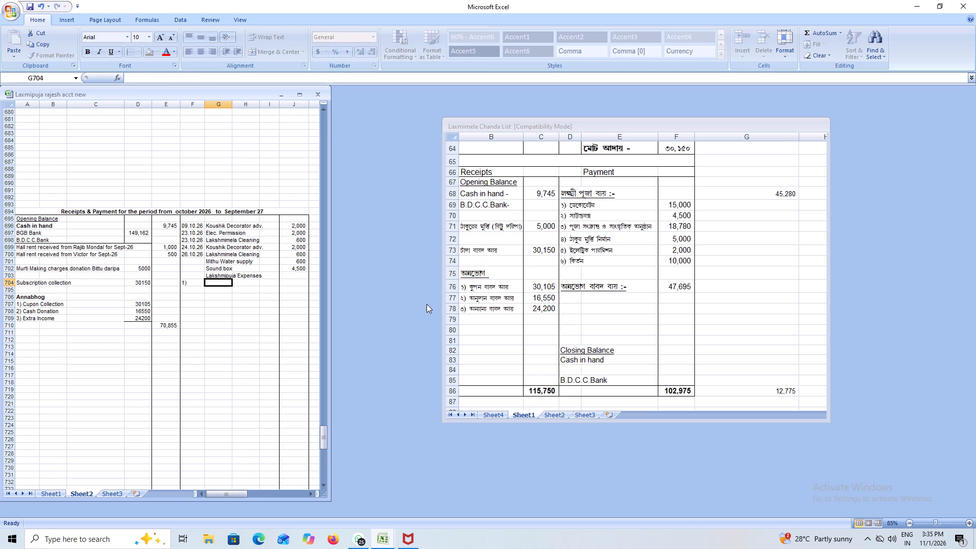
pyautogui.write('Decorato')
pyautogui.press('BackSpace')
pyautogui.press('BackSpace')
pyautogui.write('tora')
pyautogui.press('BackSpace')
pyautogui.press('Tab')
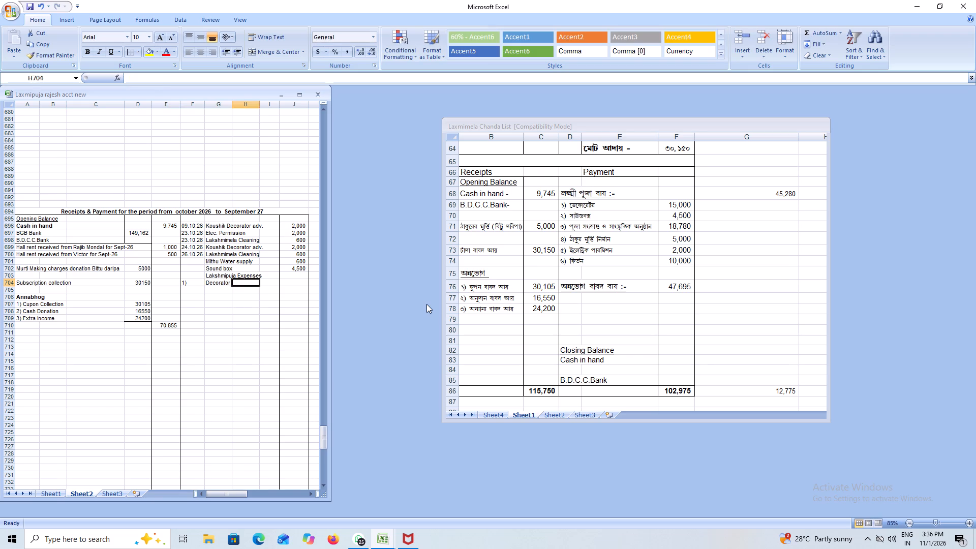
# Select the inner amount cell I704 on the Decorator line.
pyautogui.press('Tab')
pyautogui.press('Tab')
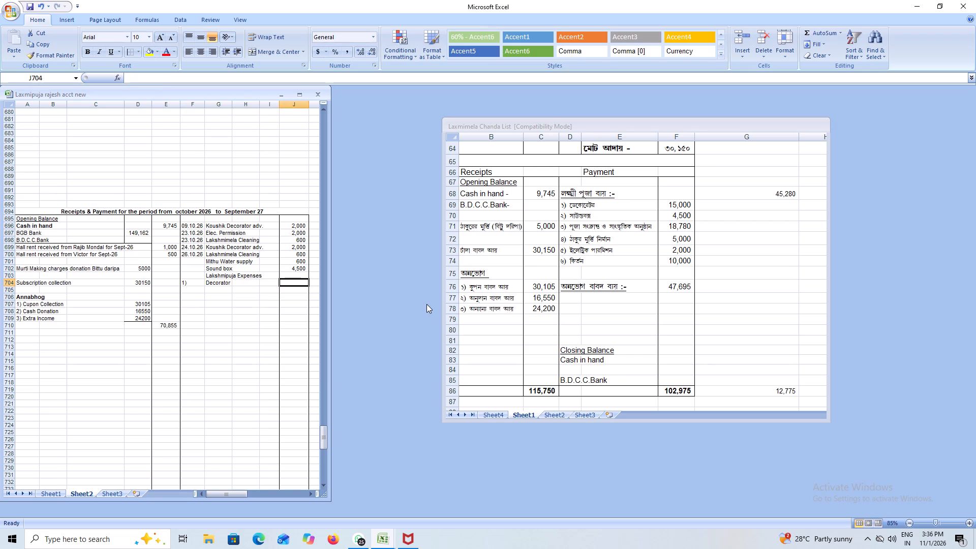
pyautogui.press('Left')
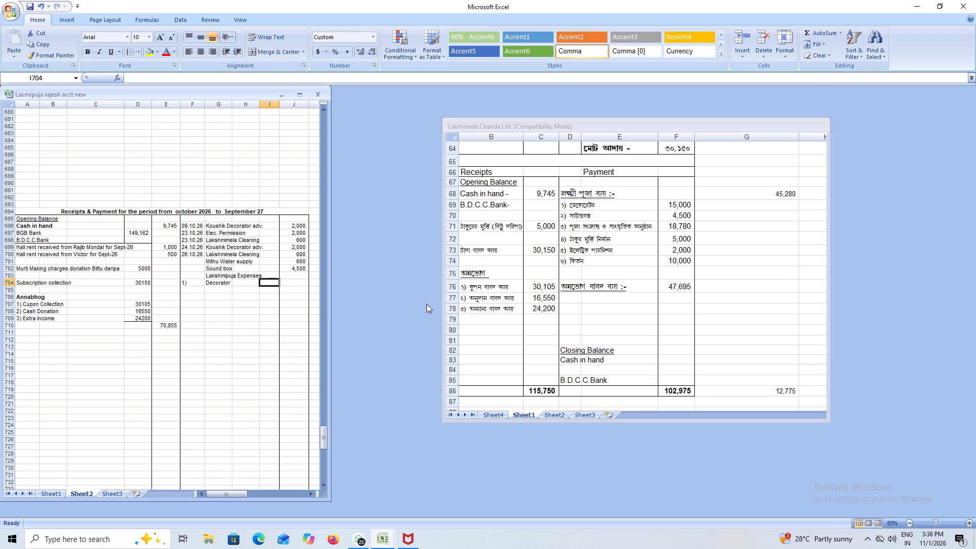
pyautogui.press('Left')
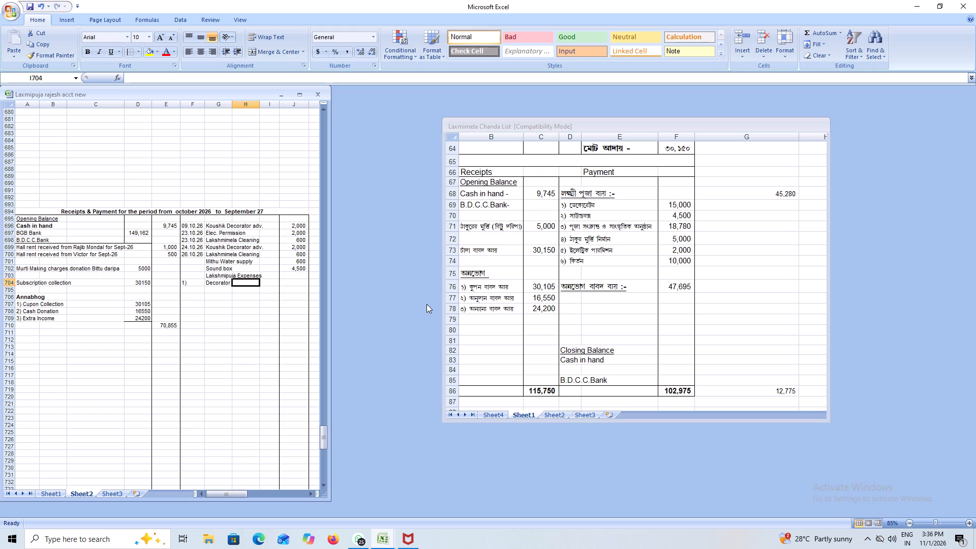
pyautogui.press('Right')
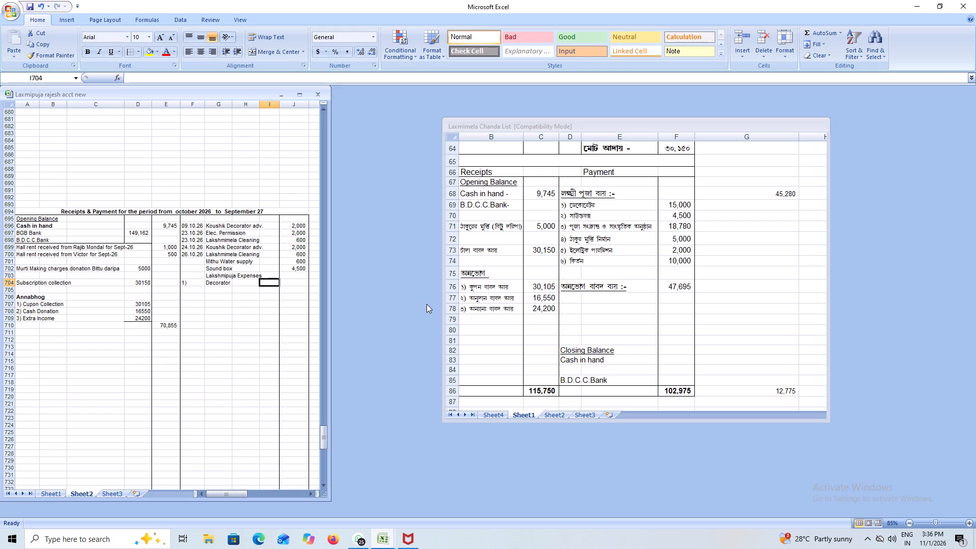
pyautogui.scroll(4, 408, 293)
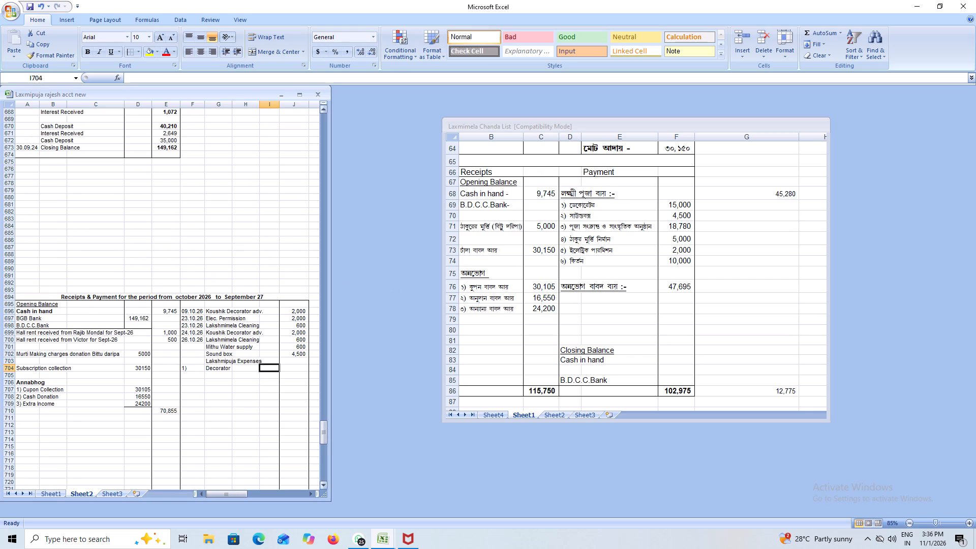
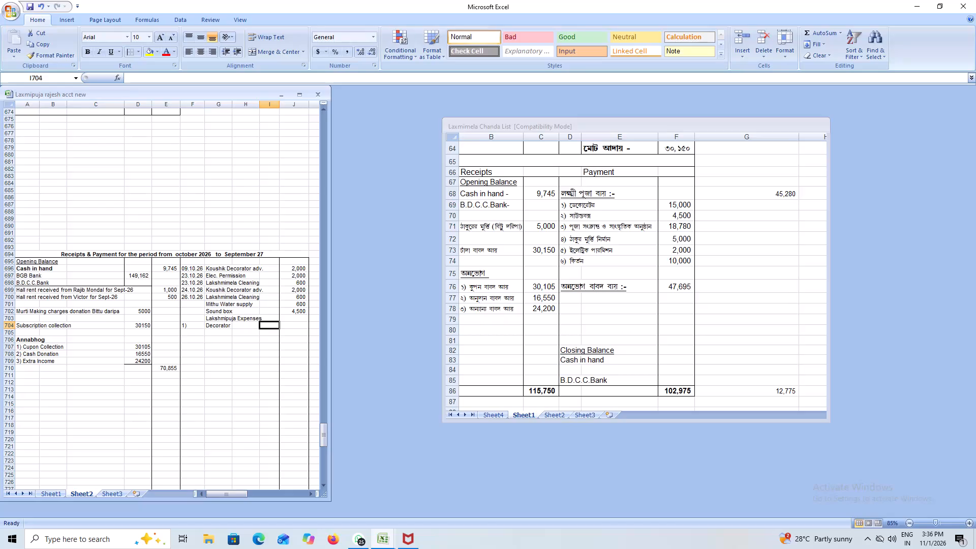
# Enter 15000 as the Decorator amount in I704.
pyautogui.write('15000')
pyautogui.press('Return')
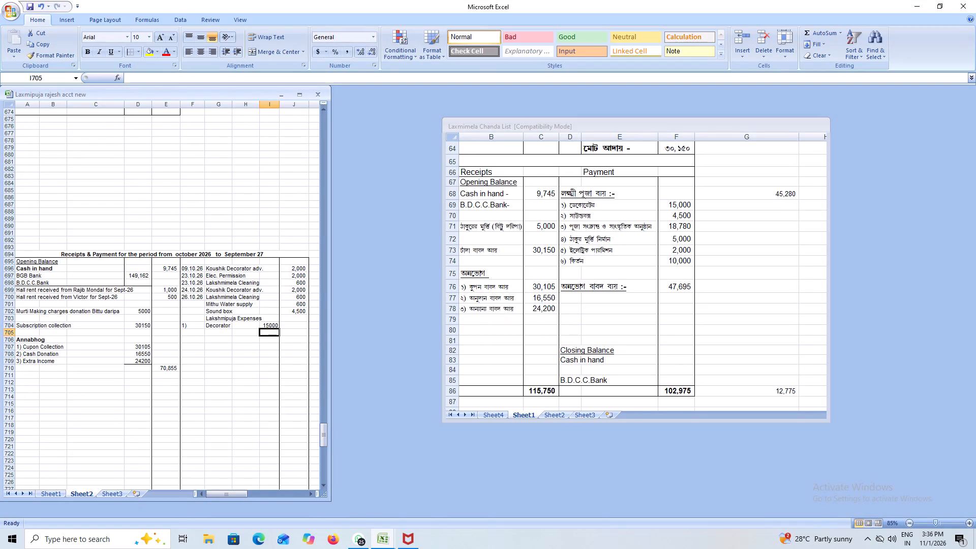
# Add the Sound box expense below Decorator, with the description in G705 and the amount 4500 in I705.
pyautogui.click(212, 332)
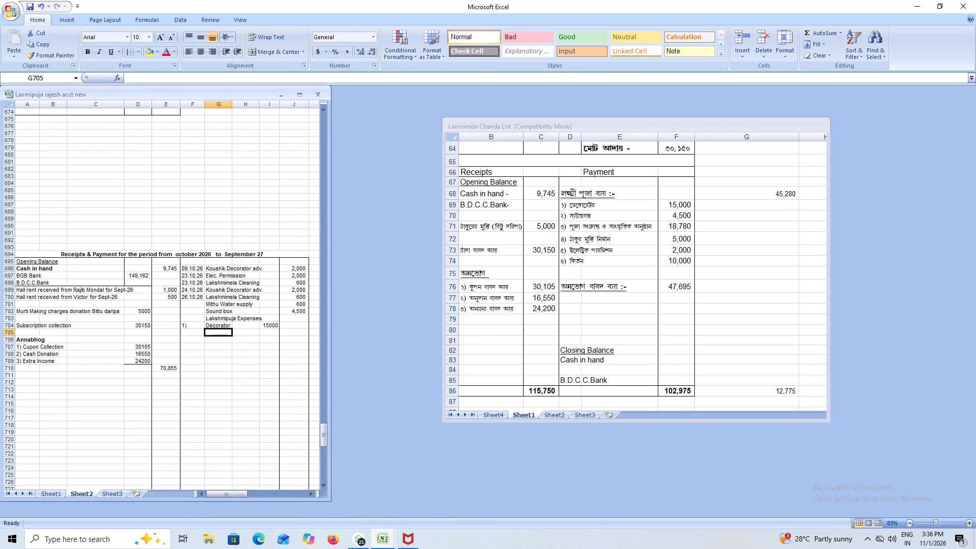
pyautogui.write('Soun')
pyautogui.press('Tab')
pyautogui.press('Tab')
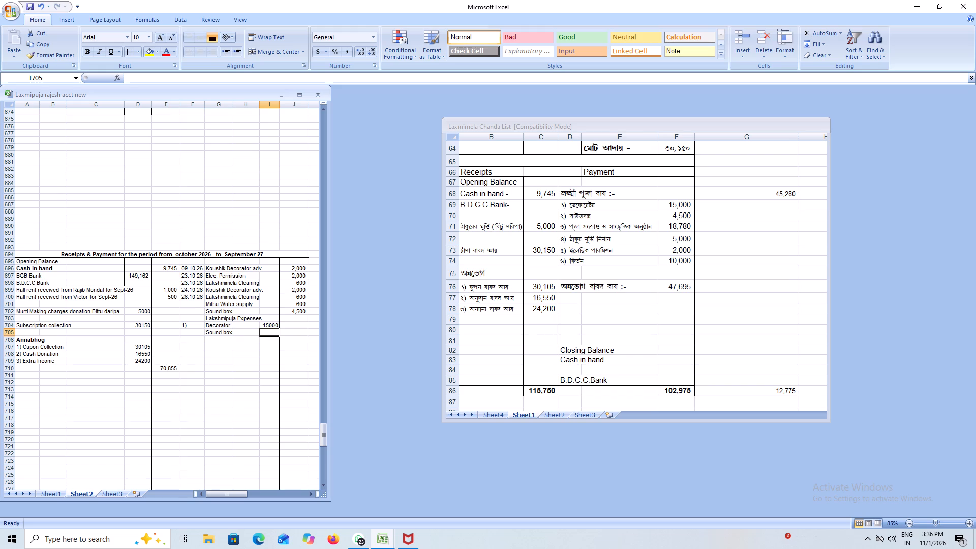
pyautogui.write('4500')
pyautogui.press('Return')
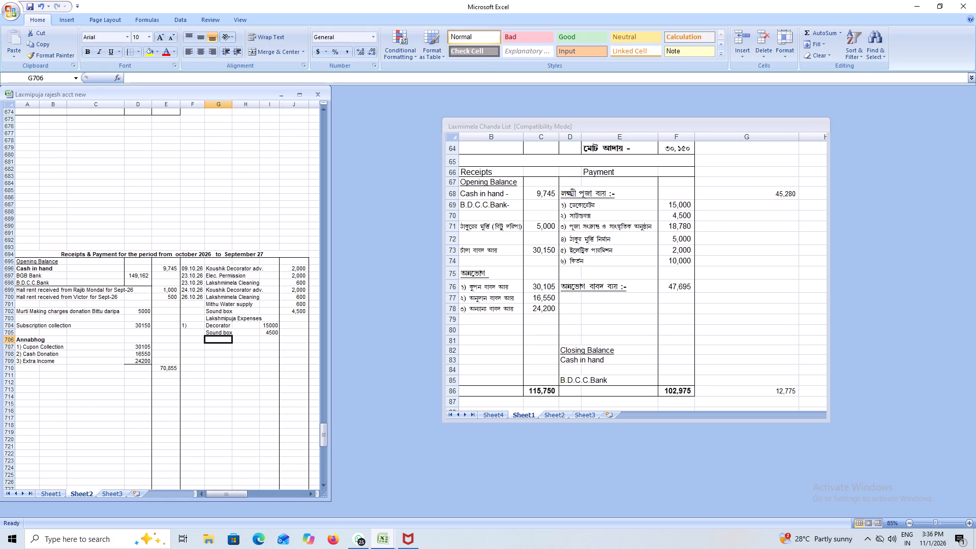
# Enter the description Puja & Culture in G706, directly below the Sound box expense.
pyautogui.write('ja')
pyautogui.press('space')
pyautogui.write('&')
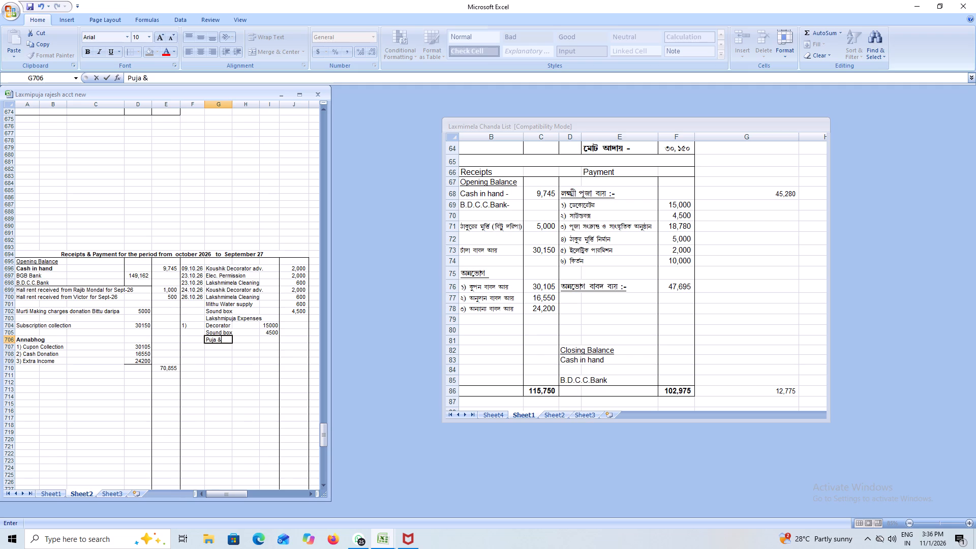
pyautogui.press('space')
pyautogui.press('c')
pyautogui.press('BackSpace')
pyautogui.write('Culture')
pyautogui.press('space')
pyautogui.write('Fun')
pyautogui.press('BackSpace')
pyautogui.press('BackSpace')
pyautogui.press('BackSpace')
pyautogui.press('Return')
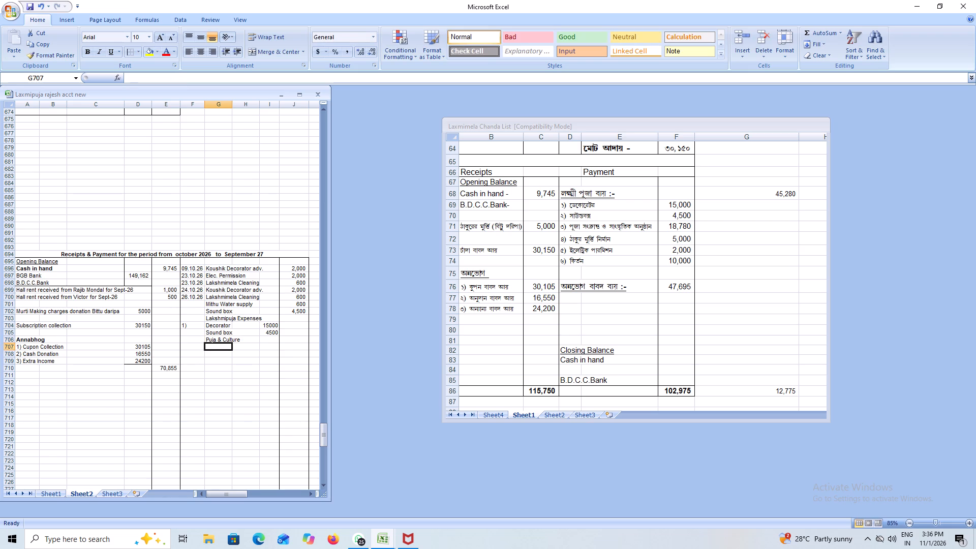
# Replace the description in G706 with Puja purpas &.
pyautogui.press('Up')
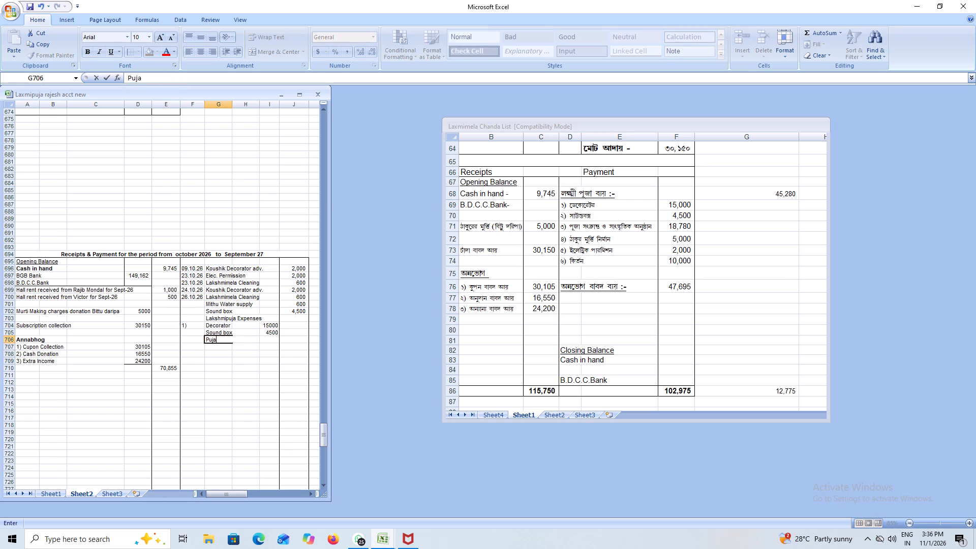
pyautogui.write('purp')
pyautogui.write('as &')
pyautogui.press('space')
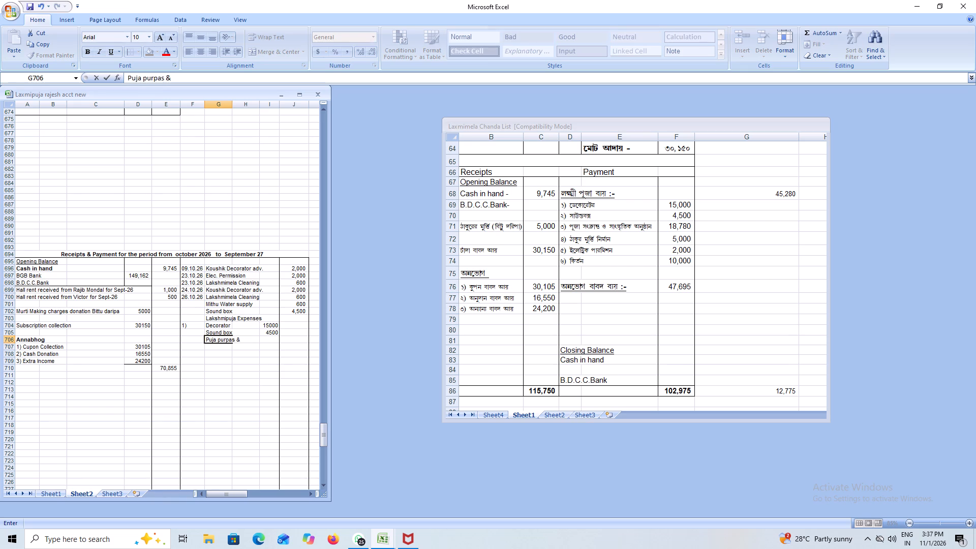
pyautogui.press('Return')
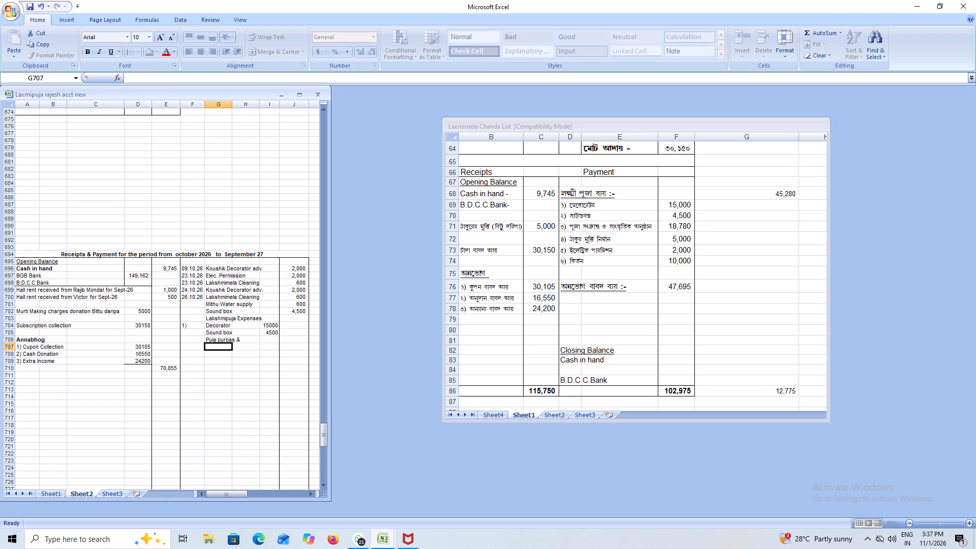
# Continue the description with Cultural function in G707 and enter its amount 18780 in I707.
pyautogui.hotkey('shift', 'c')
pyautogui.write('ulture')
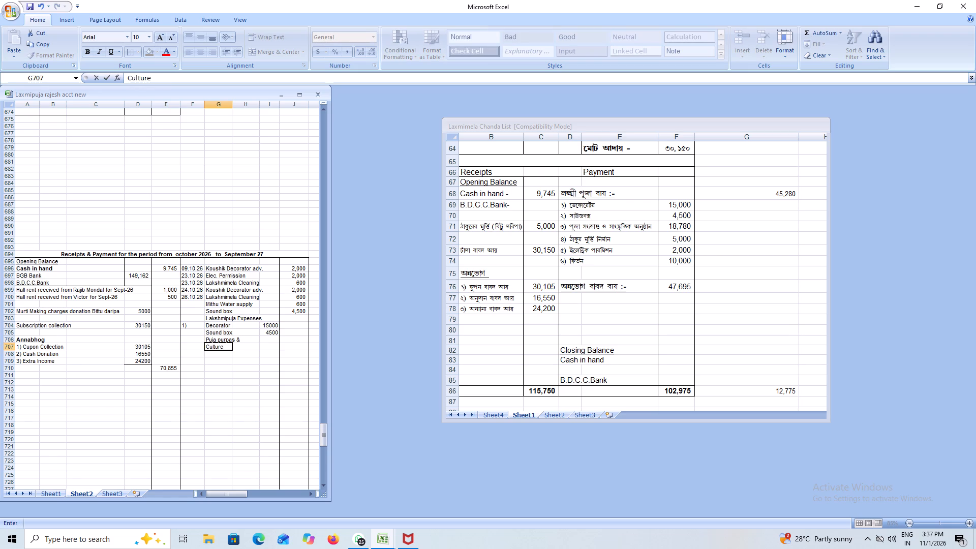
pyautogui.press('BackSpace')
pyautogui.write('al')
pyautogui.press('space')
pyautogui.write('function')
pyautogui.press('Tab')
pyautogui.press('Tab')
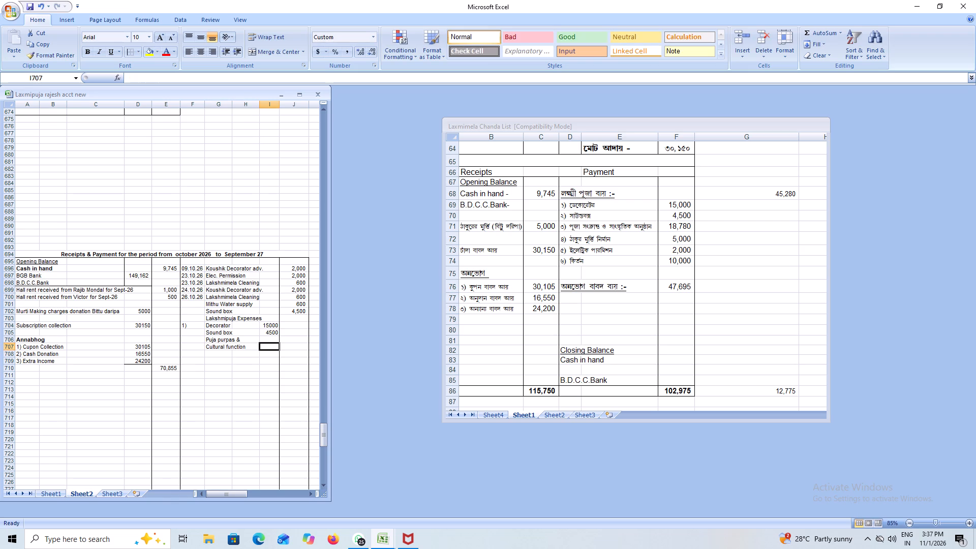
pyautogui.write('187')
pyautogui.write('80')
pyautogui.press('Return')
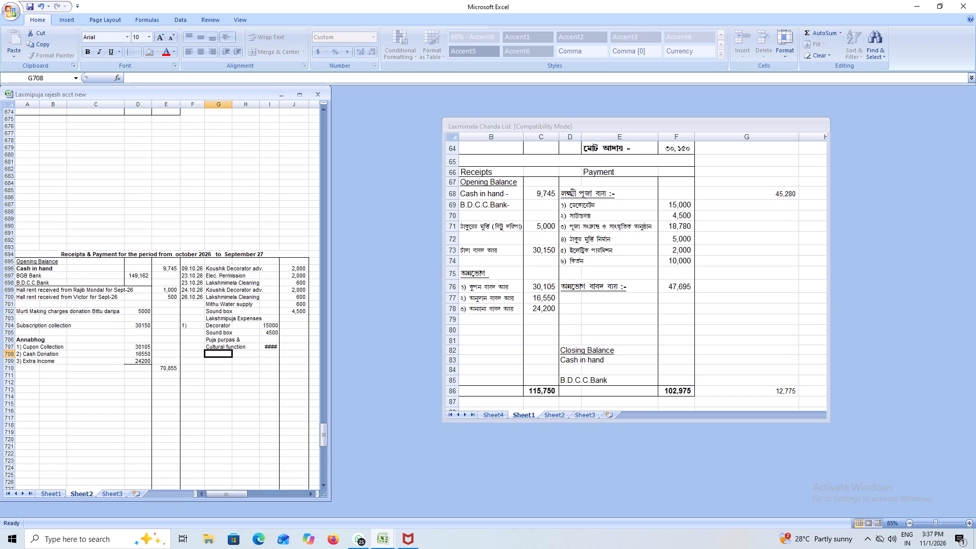
# Widen column I slightly so the Cultural function amount fits in its cell.
pyautogui.click(278, 106)
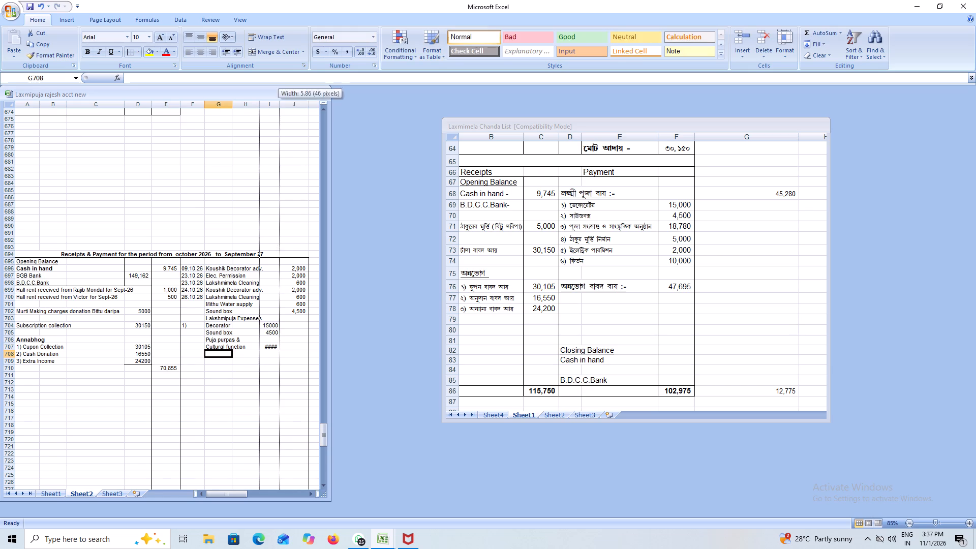
pyautogui.moveTo(278, 106); pyautogui.dragTo(283, 108)
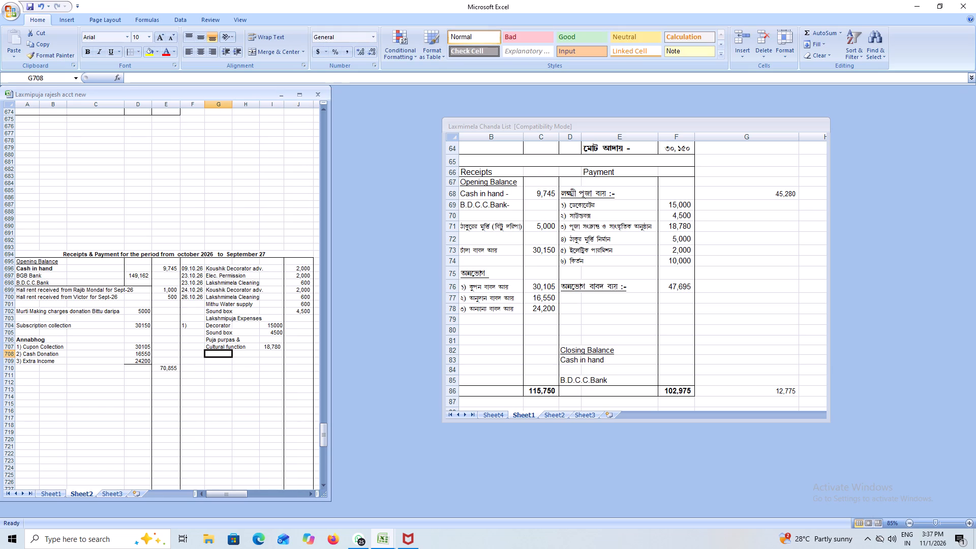
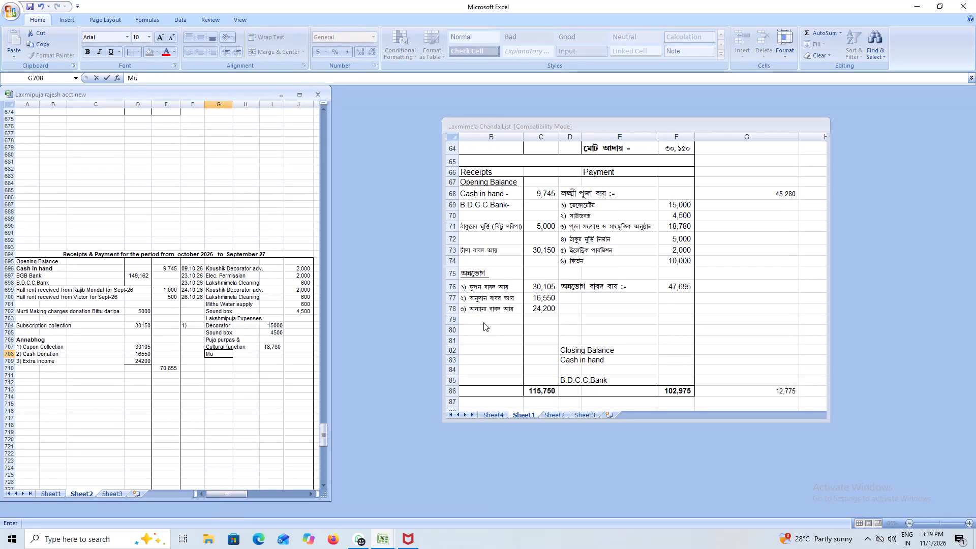
# Complete the description Murti Expenses in G708 and enter its amount 5000 in I708.
pyautogui.write('rti')
pyautogui.press('space')
pyautogui.write('Expens')
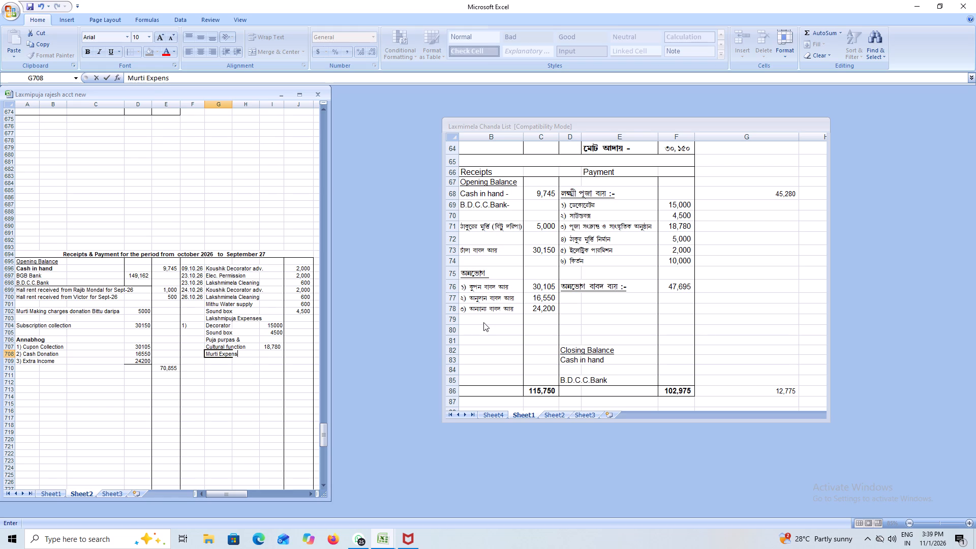
pyautogui.write('es')
pyautogui.press('Tab')
pyautogui.press('Tab')
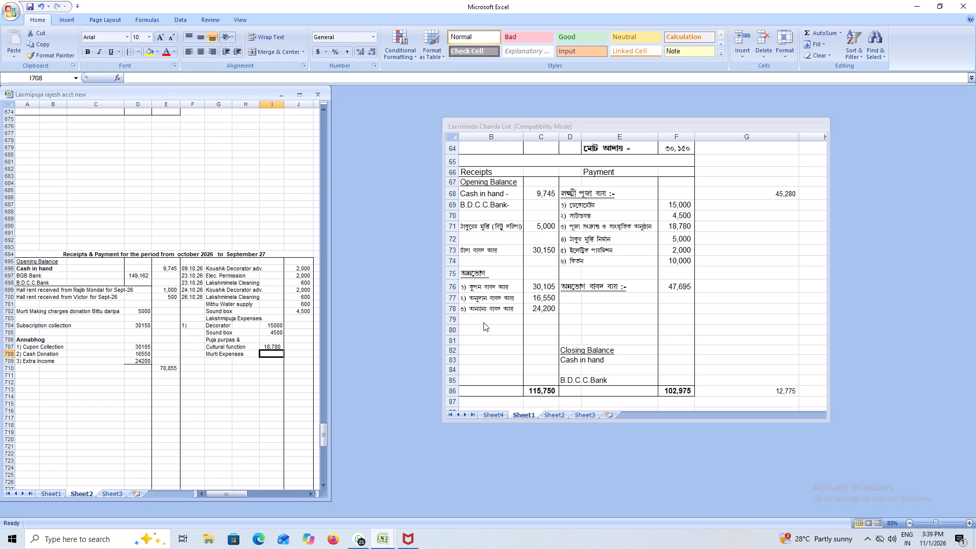
pyautogui.write('5000')
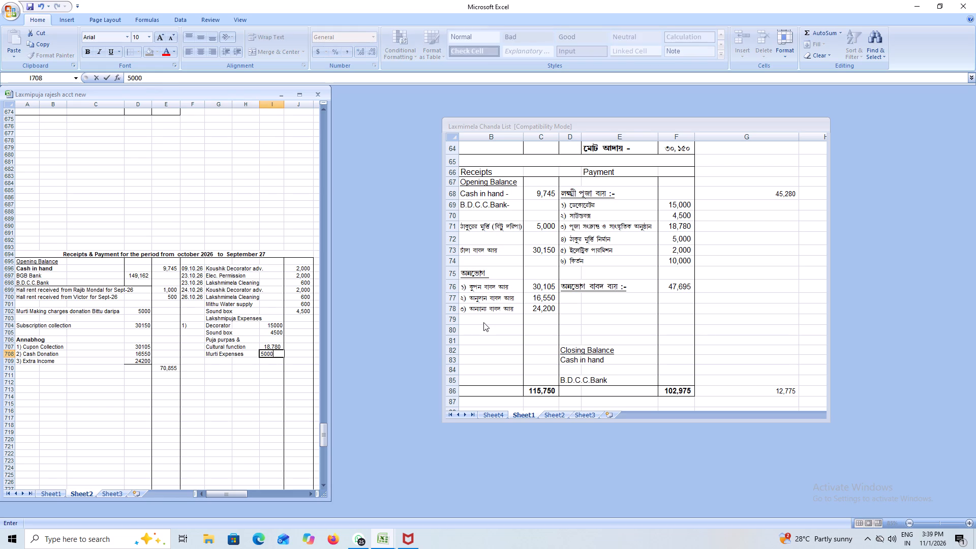
pyautogui.press('Return')
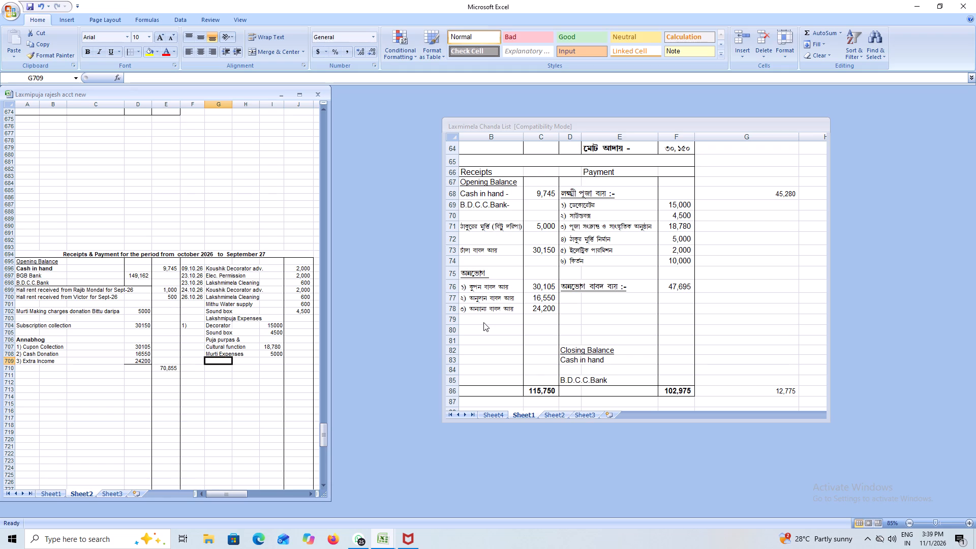
# Enter the description Kirttan in G710, leaving row 709 blank below Murti Expenses.
pyautogui.press('Return')
pyautogui.write('irttan')
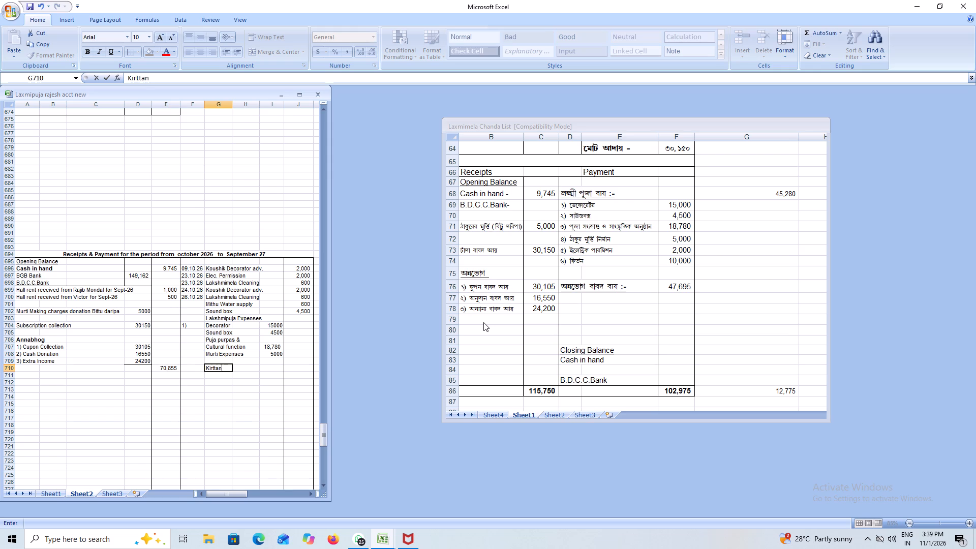
pyautogui.press('space')
pyautogui.press('Tab')
pyautogui.press('Tab')
# Add a bottom border to the Lakshmipuja expense amounts in I704:I708.
pyautogui.press('Up')
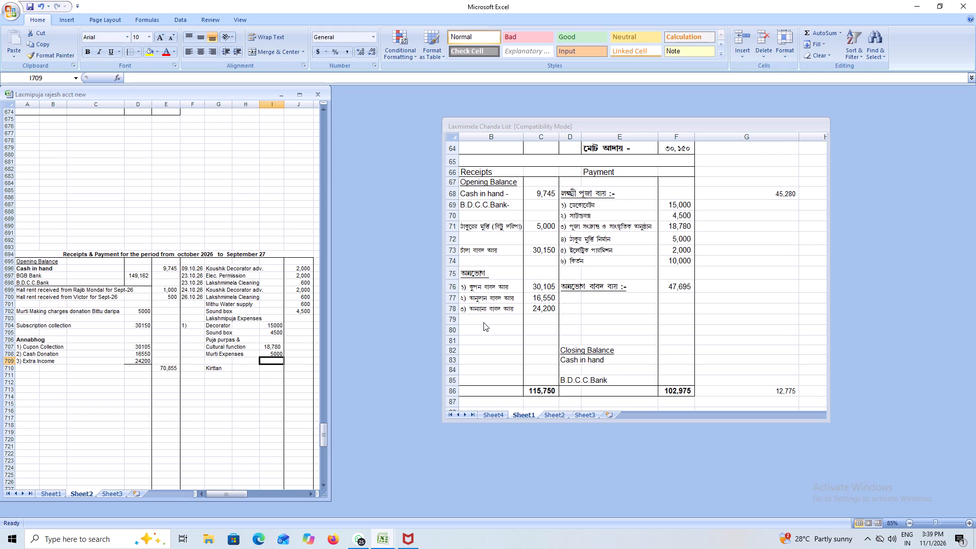
pyautogui.press('Up')
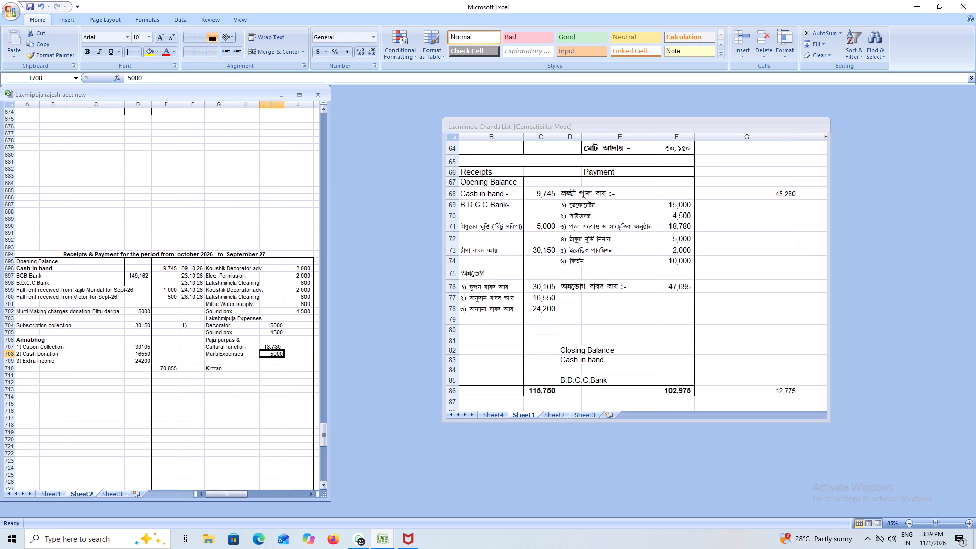
pyautogui.moveTo(276, 325); pyautogui.dragTo(272, 355)
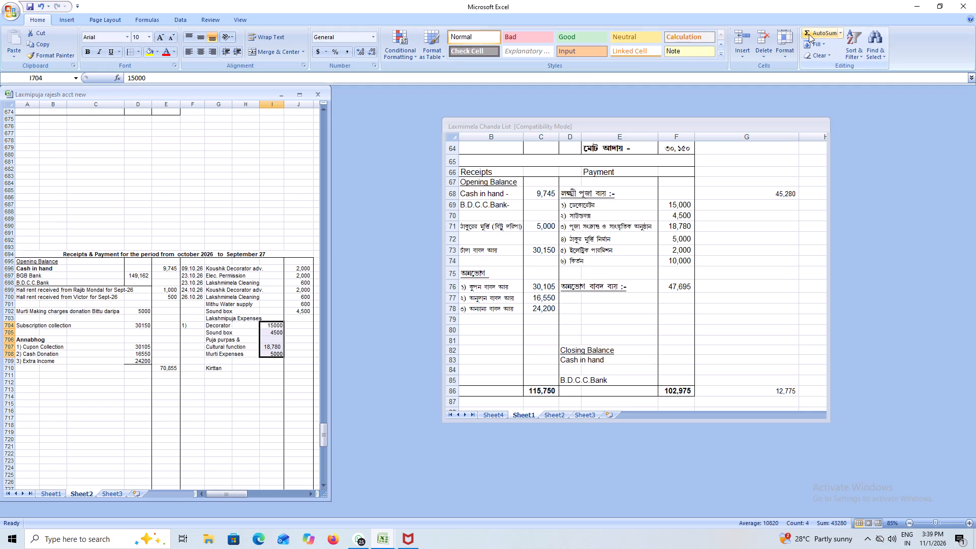
pyautogui.click(137, 53)
pyautogui.click(133, 75)
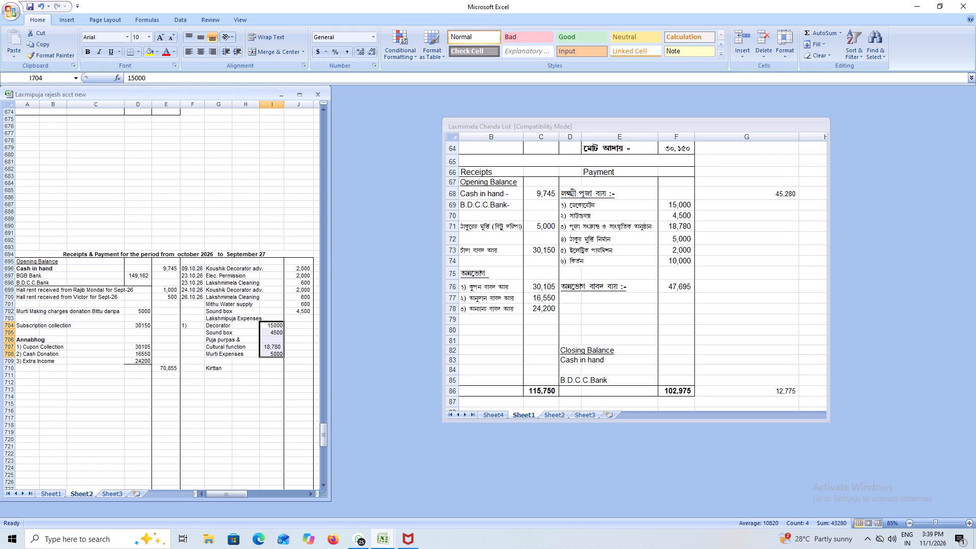
# Format the amounts in I704:I708 with thousands separators and no decimal places.
pyautogui.click(346, 52)
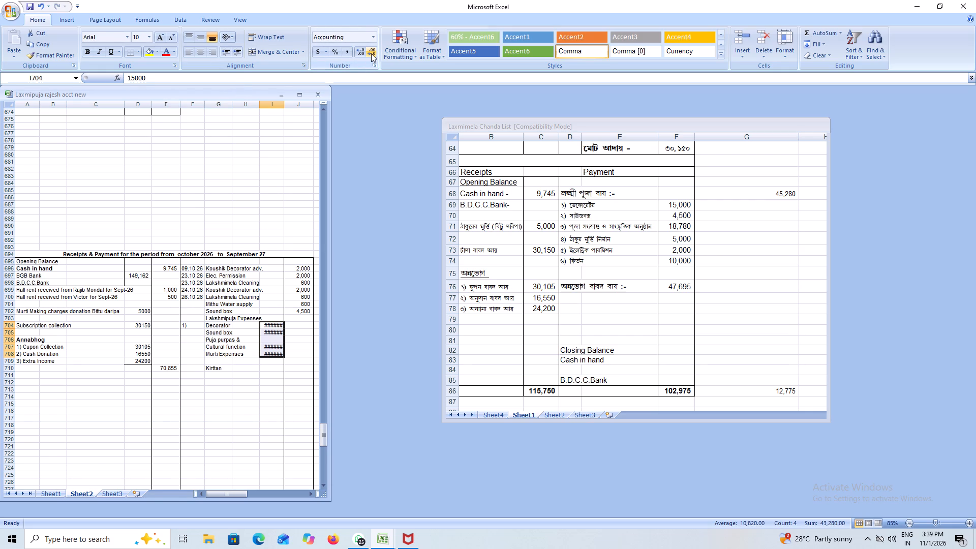
pyautogui.click(371, 53)
pyautogui.click(371, 53)
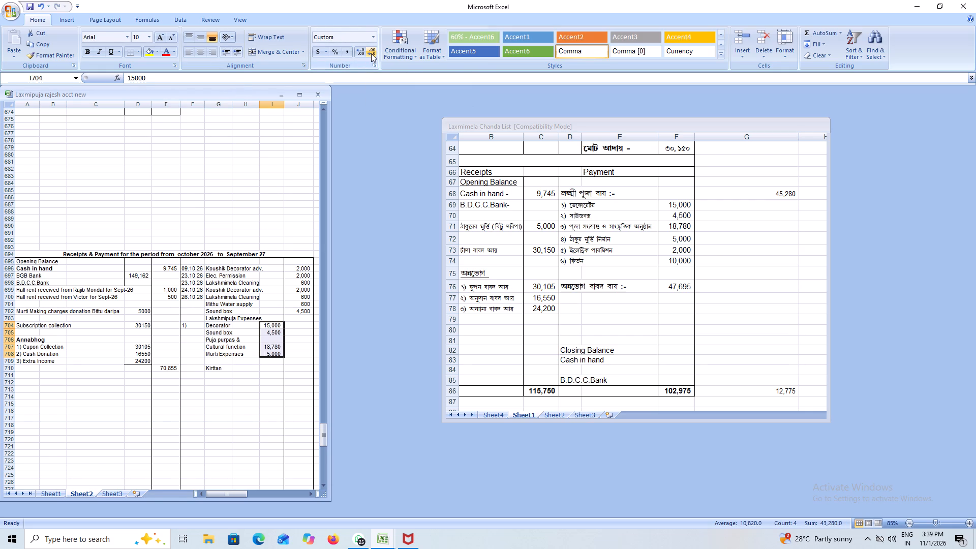
pyautogui.doubleClick(281, 386)
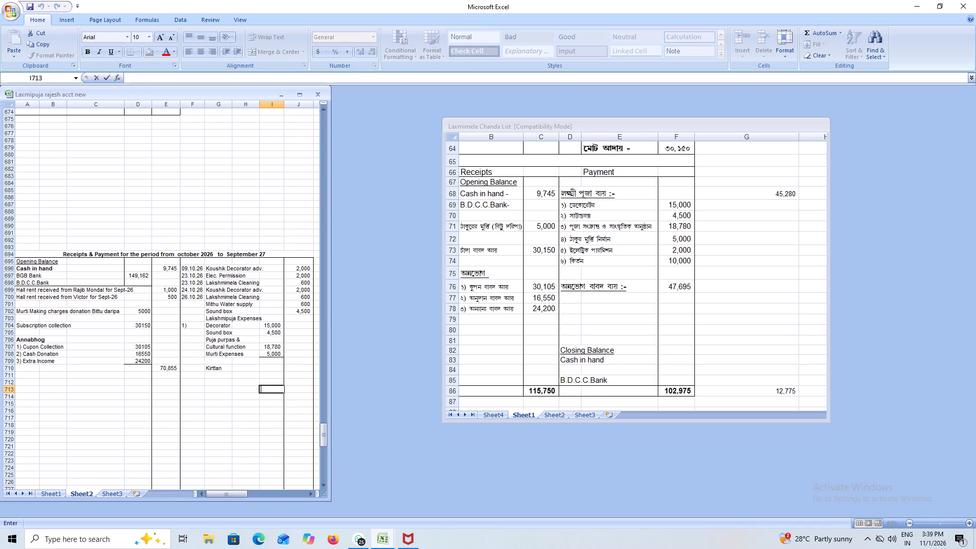
# Total the Lakshmipuja expenses in J709 with the formula =SUM(I704:I708).
pyautogui.click(292, 359)
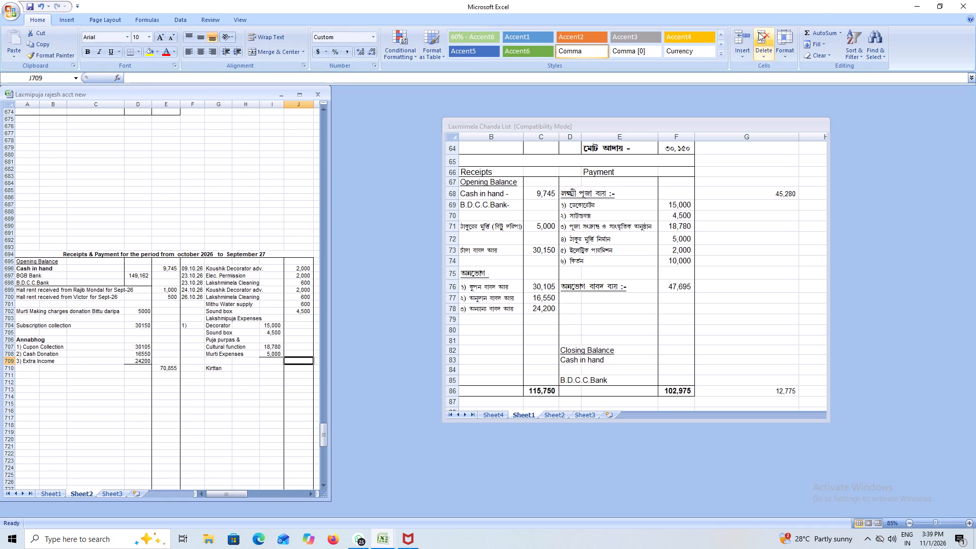
pyautogui.click(804, 30)
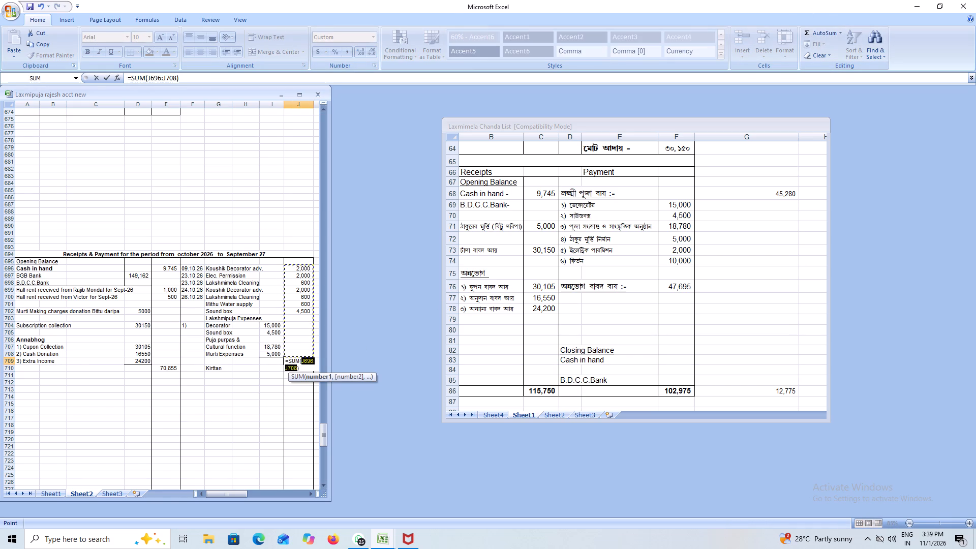
pyautogui.moveTo(273, 354); pyautogui.dragTo(269, 327)
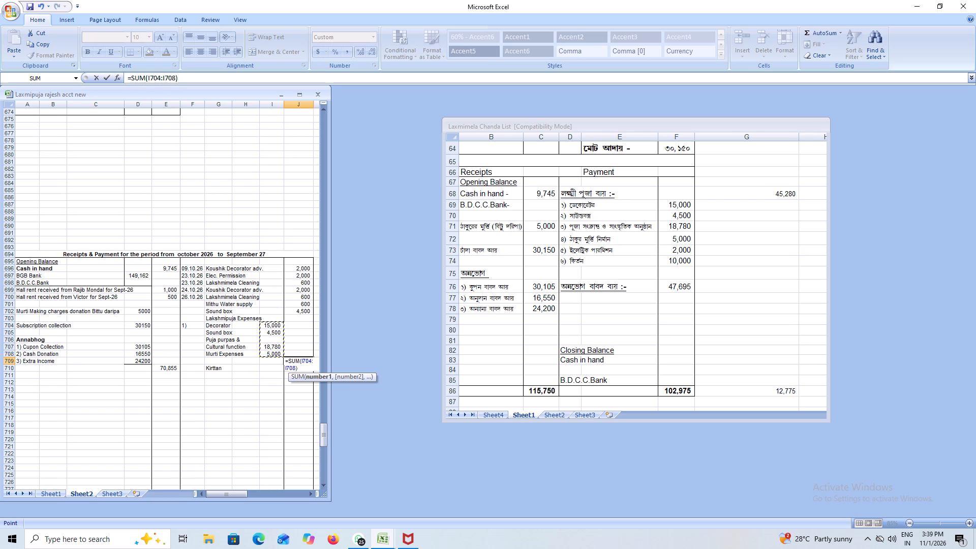
pyautogui.press('Return')
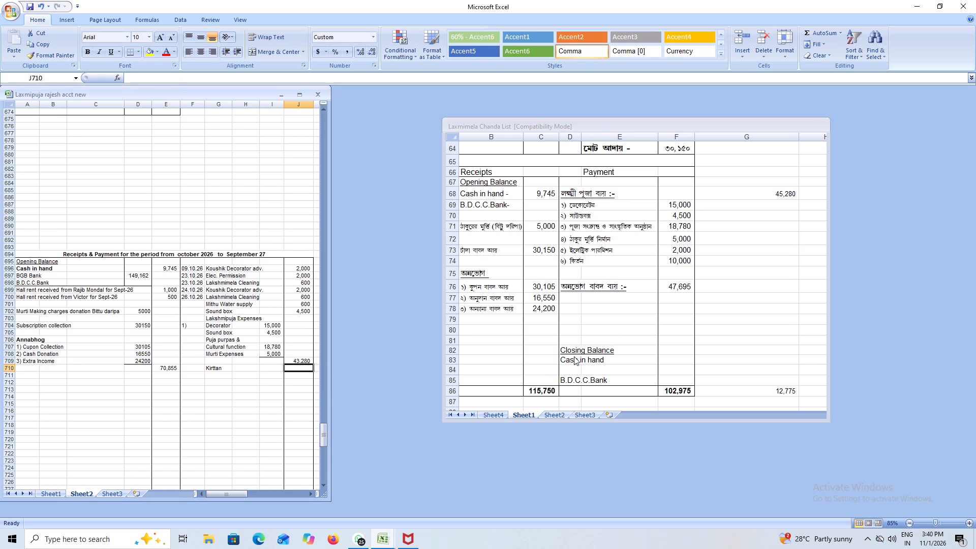
# Enter the Kirttan amount 10000 in J710.
pyautogui.write('10000')
pyautogui.press('Return')
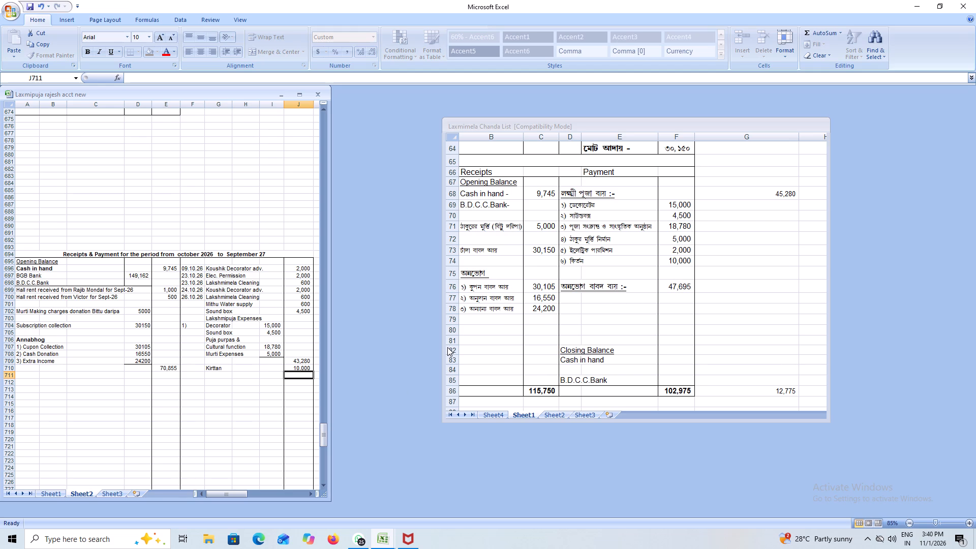
# Enter the description Annbhog total expenses in G712 and its amount 47695 in J712.
pyautogui.click(210, 383)
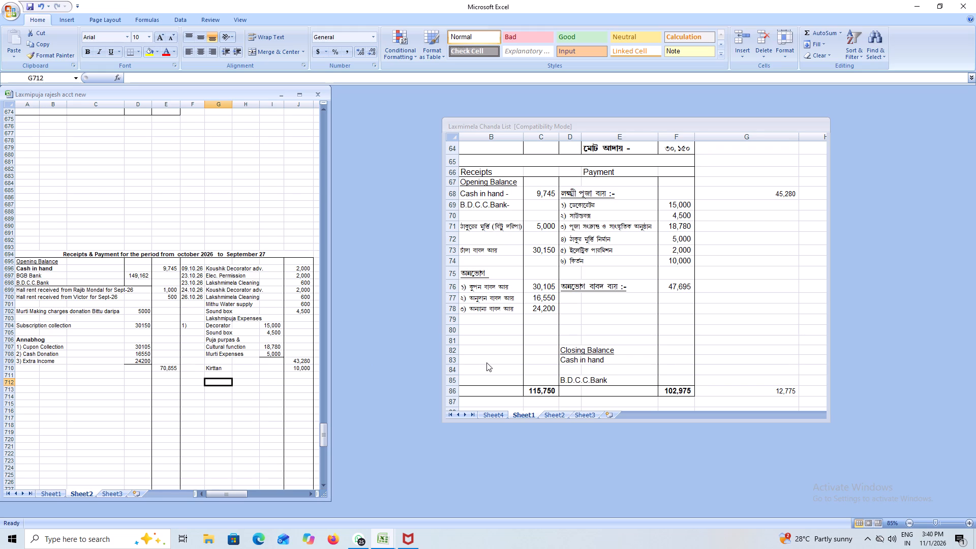
pyautogui.press('BackSpace')
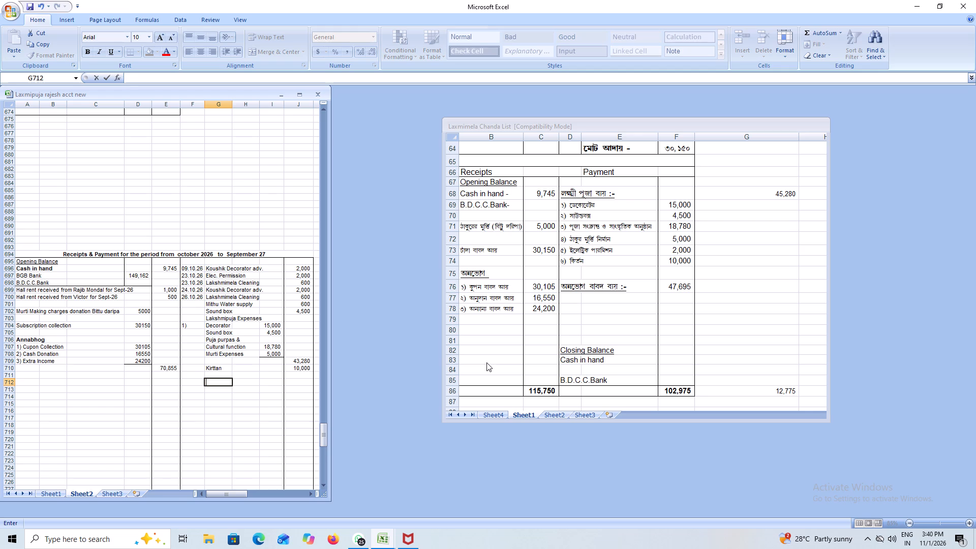
pyautogui.write('Ann')
pyautogui.write('bhog')
pyautogui.press('space')
pyautogui.write('to')
pyautogui.press('t')
pyautogui.write('al expense')
pyautogui.press('s')
pyautogui.press('Tab')
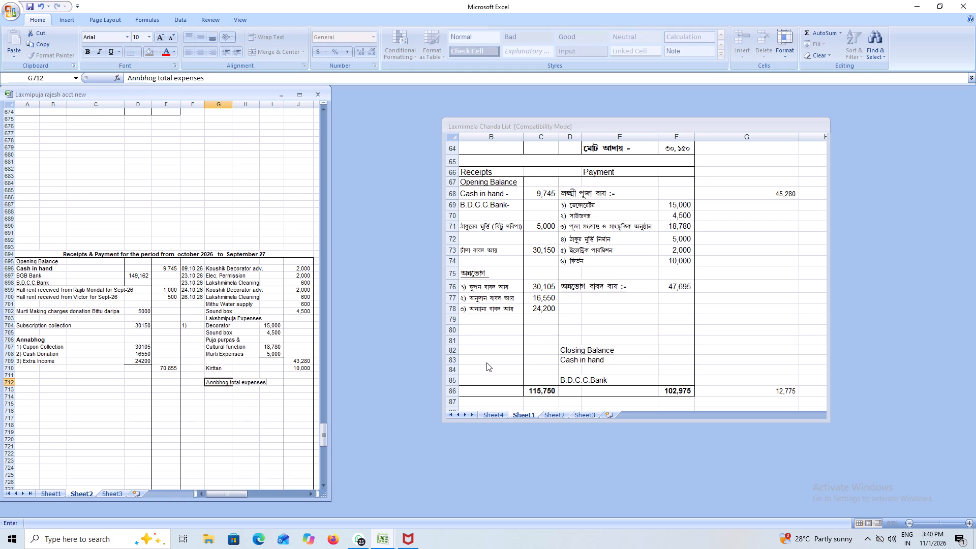
pyautogui.press('Tab')
pyautogui.press('Tab')
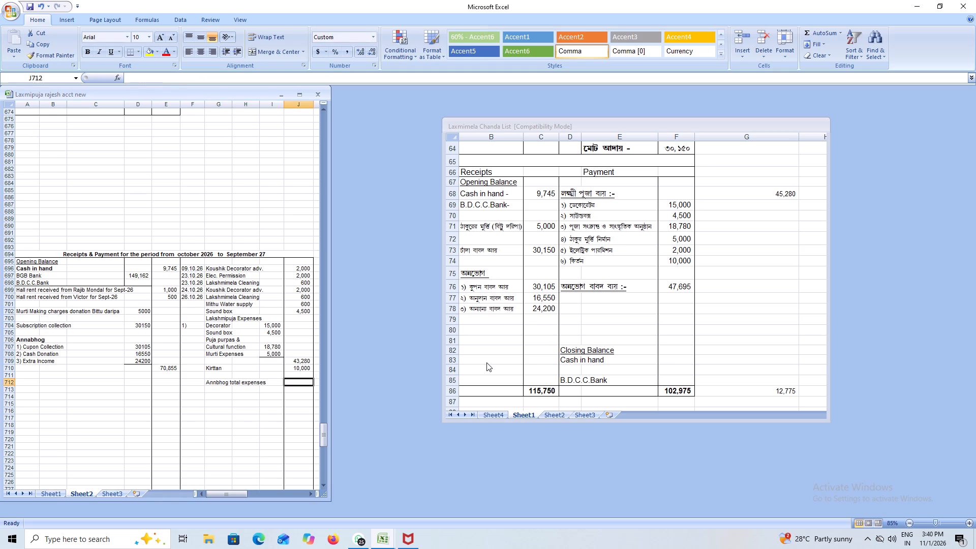
pyautogui.write('47')
pyautogui.write('695')
pyautogui.press('Return')
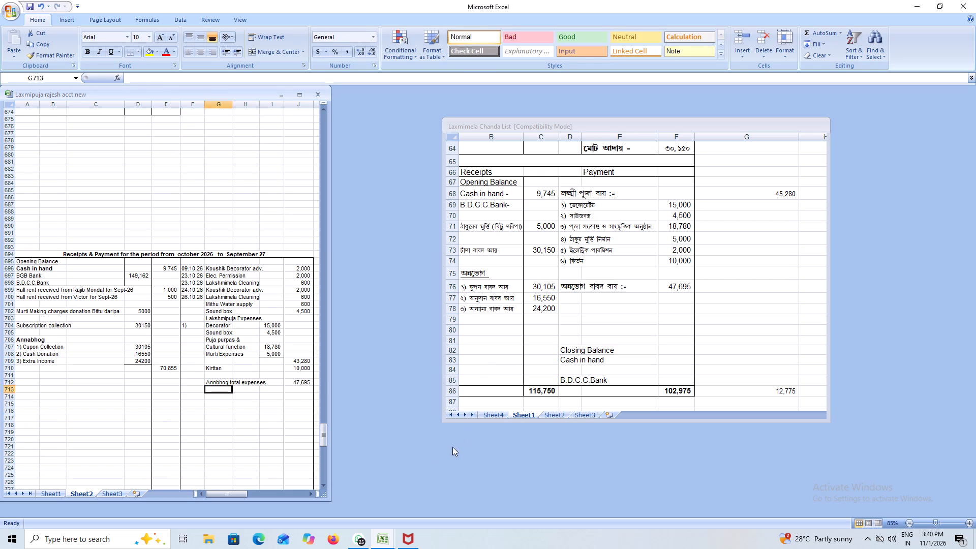
# Review the dates and amounts of the October payments and the Lakshmipuja subtotal formula in J709.
pyautogui.scroll(-1, 182, 400)
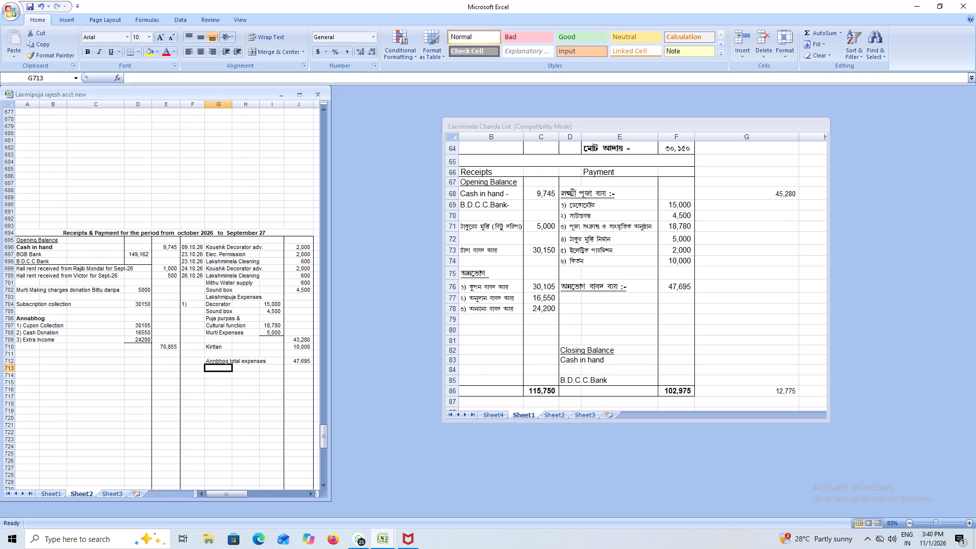
pyautogui.moveTo(190, 248); pyautogui.dragTo(192, 298)
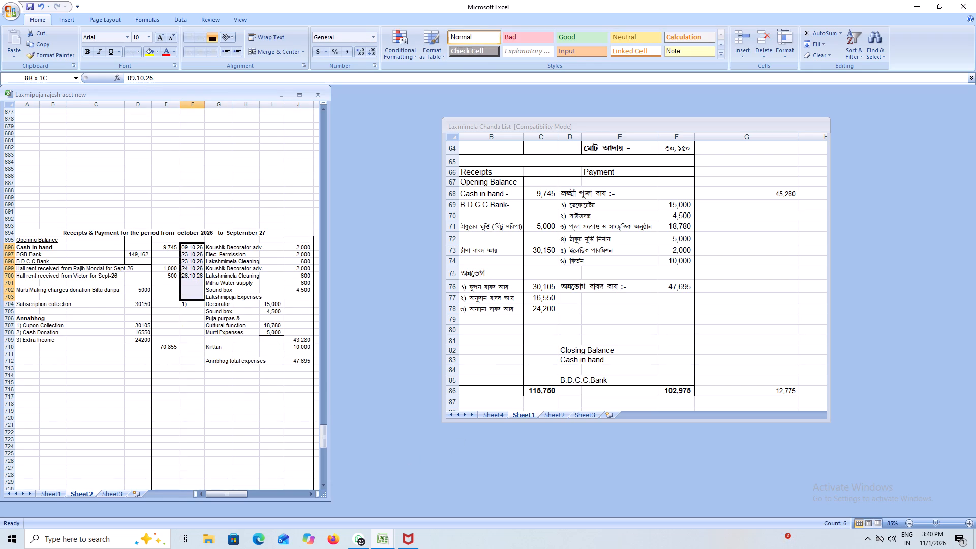
pyautogui.moveTo(192, 298); pyautogui.dragTo(193, 293)
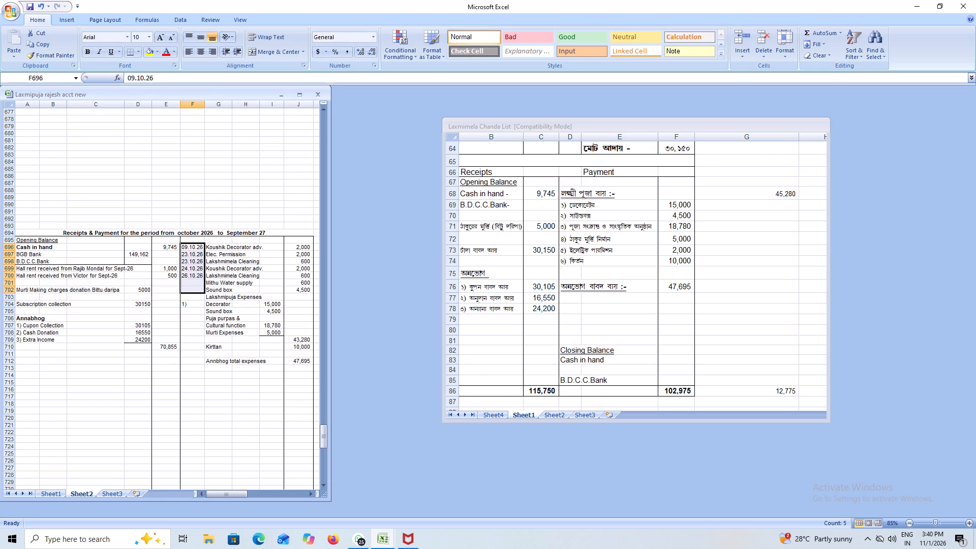
pyautogui.click(303, 288)
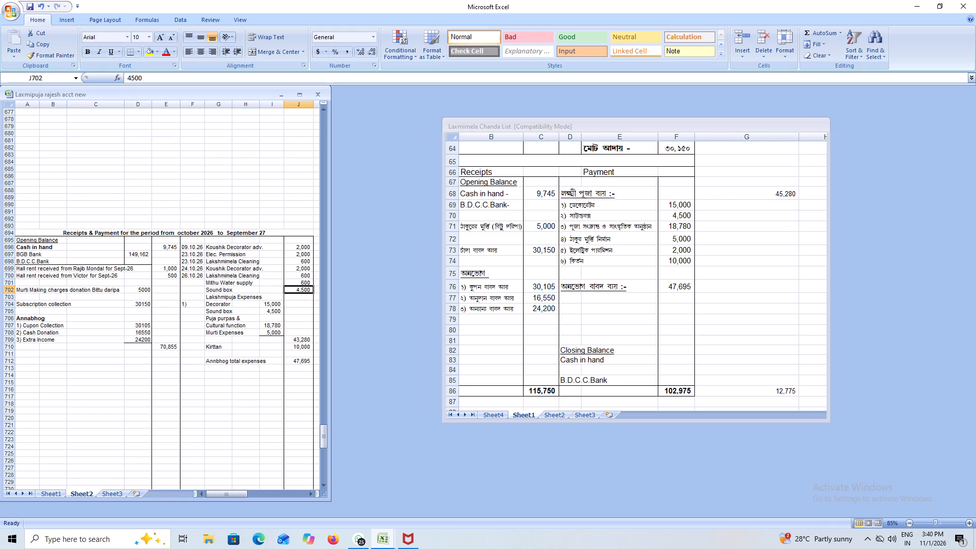
pyautogui.click(297, 340)
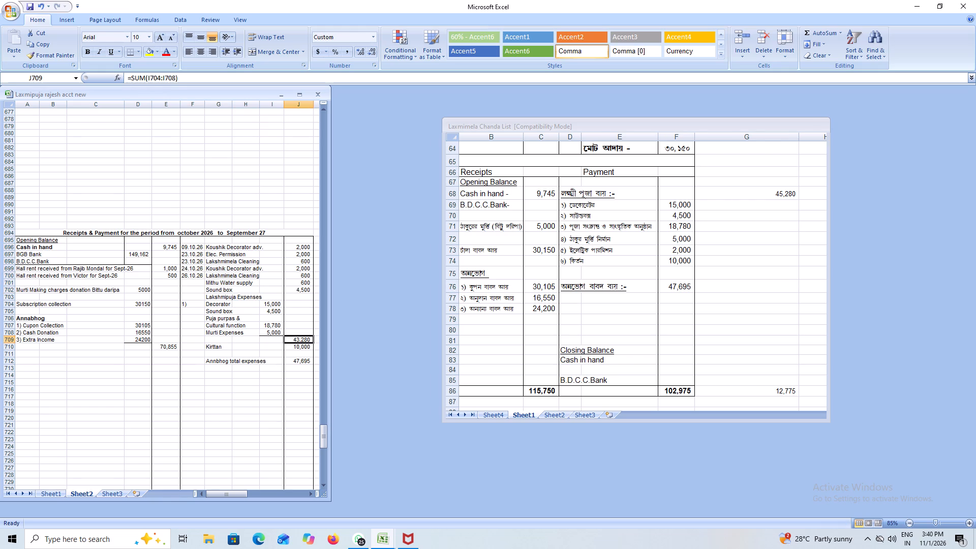
pyautogui.doubleClick(297, 340)
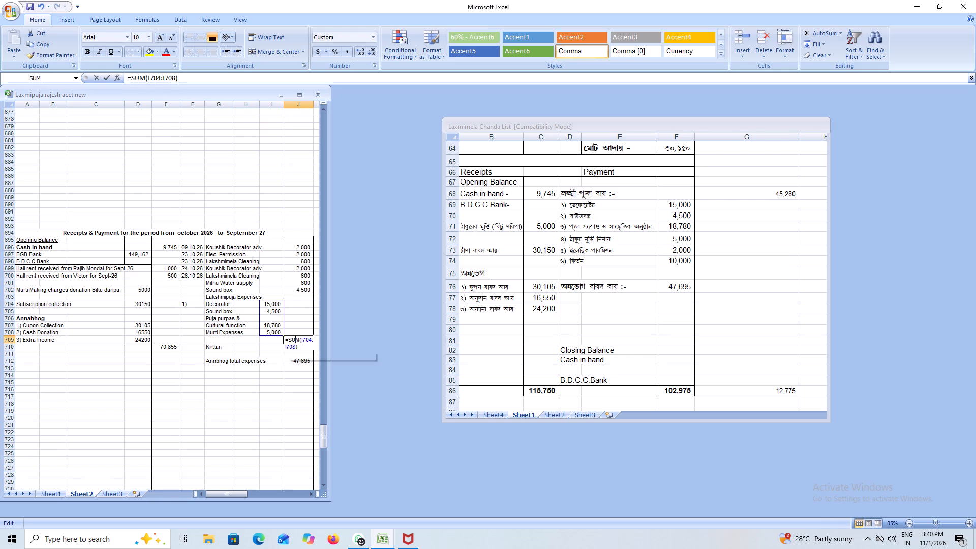
pyautogui.click(297, 317)
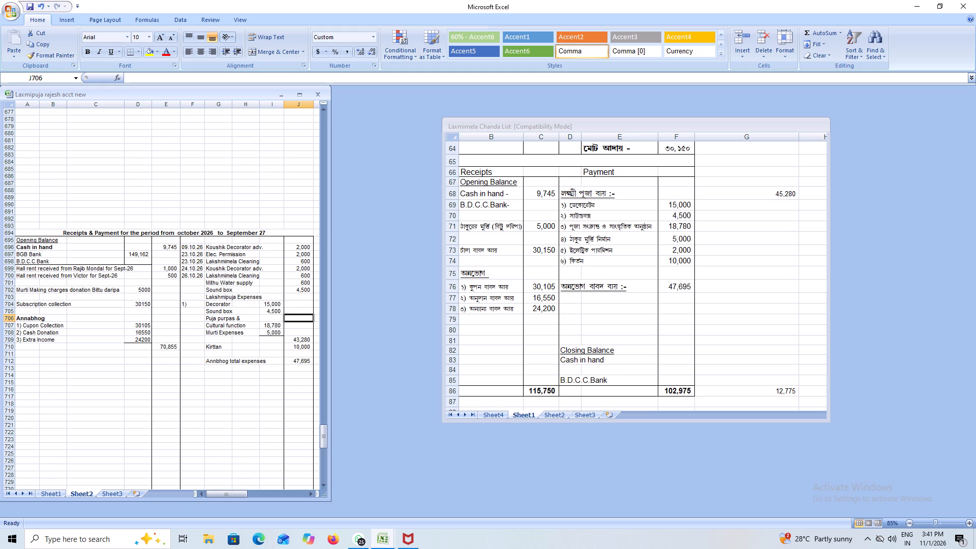
pyautogui.click(186, 246)
pyautogui.moveTo(186, 246); pyautogui.dragTo(188, 271)
pyautogui.click(193, 283)
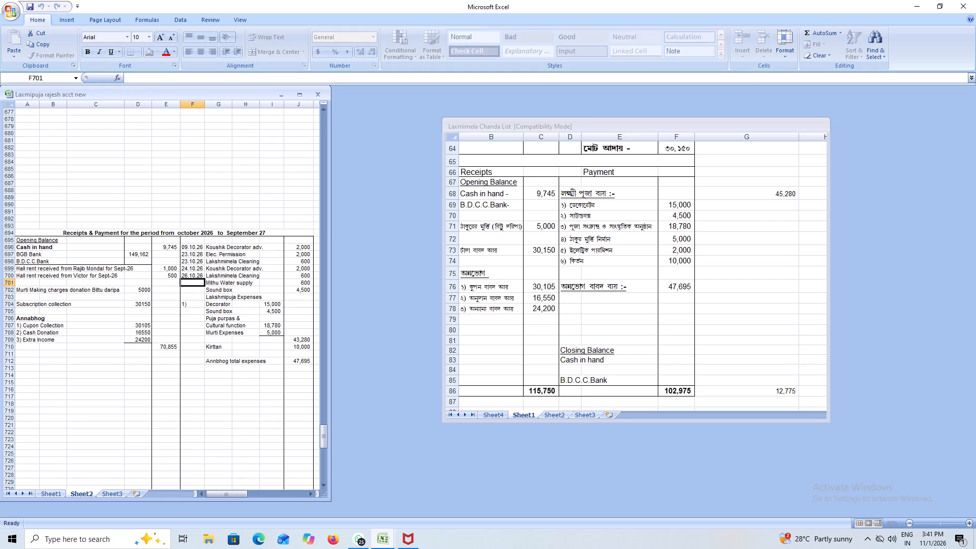
# Clear the October payment dates in F696:F700 and the payment descriptions and amounts in G696:J702.
pyautogui.moveTo(193, 247); pyautogui.dragTo(193, 277)
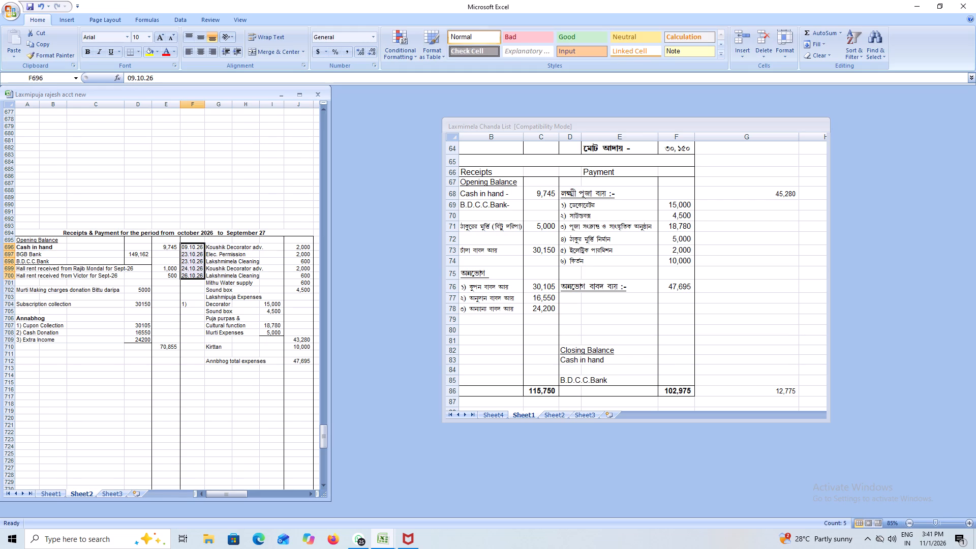
pyautogui.press('Delete')
pyautogui.click(240, 416)
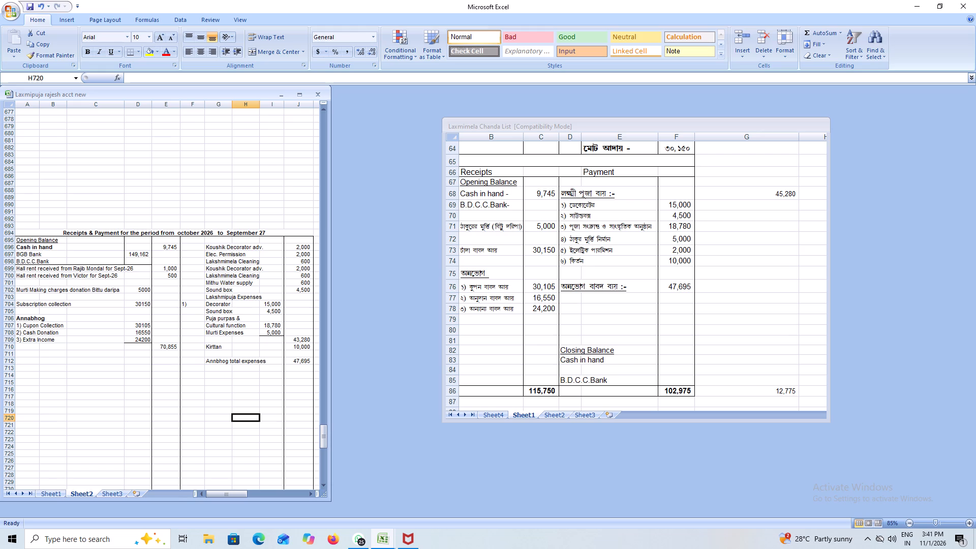
pyautogui.moveTo(218, 290); pyautogui.dragTo(292, 262)
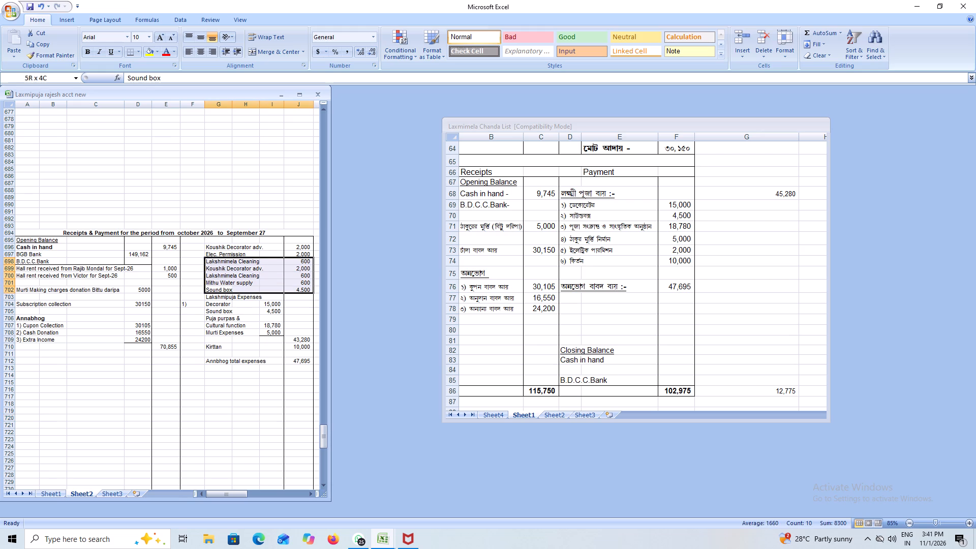
pyautogui.moveTo(292, 262); pyautogui.dragTo(289, 250)
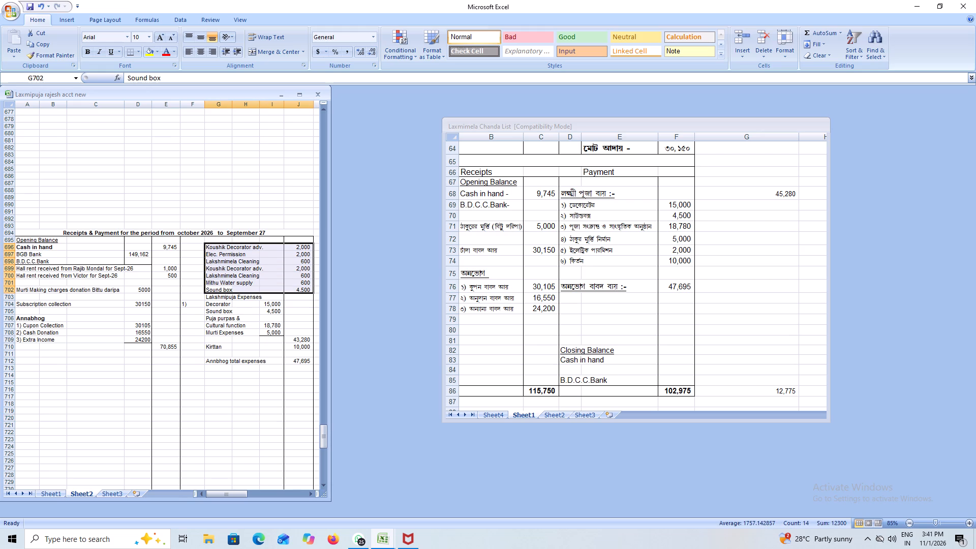
pyautogui.press('Delete')
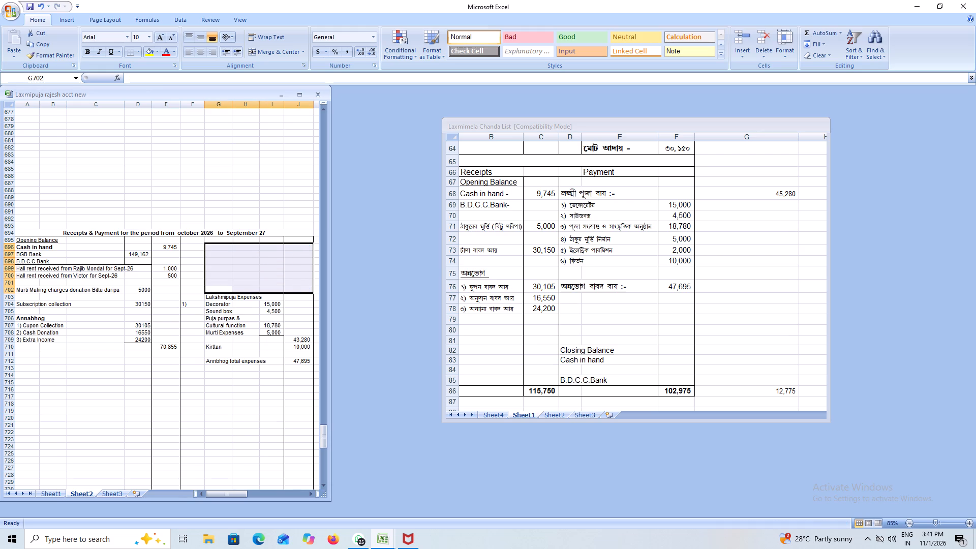
# Move the Lakshmipuja, Kirttan and Annbhog expenses block from G703:J713 up to start at G696.
pyautogui.click(187, 302)
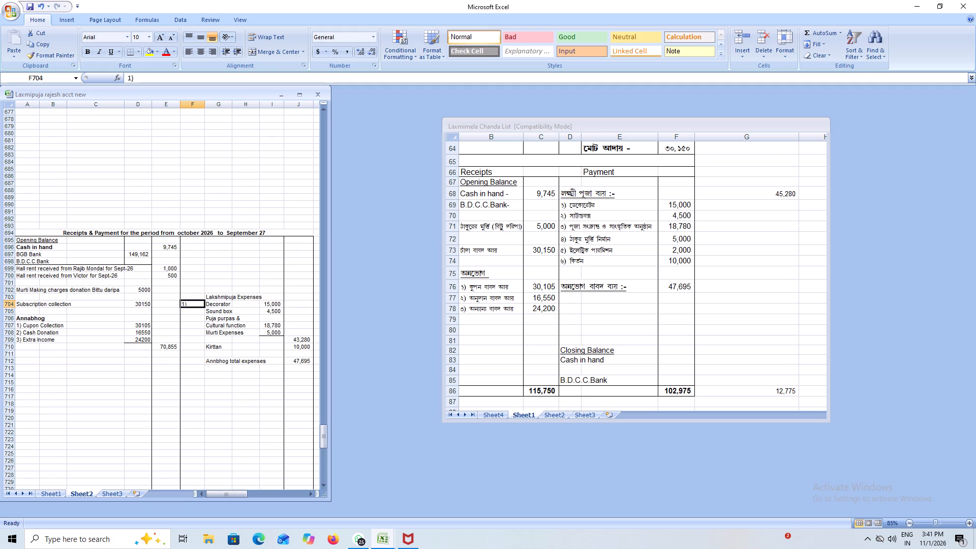
pyautogui.click(215, 297)
pyautogui.click(254, 297)
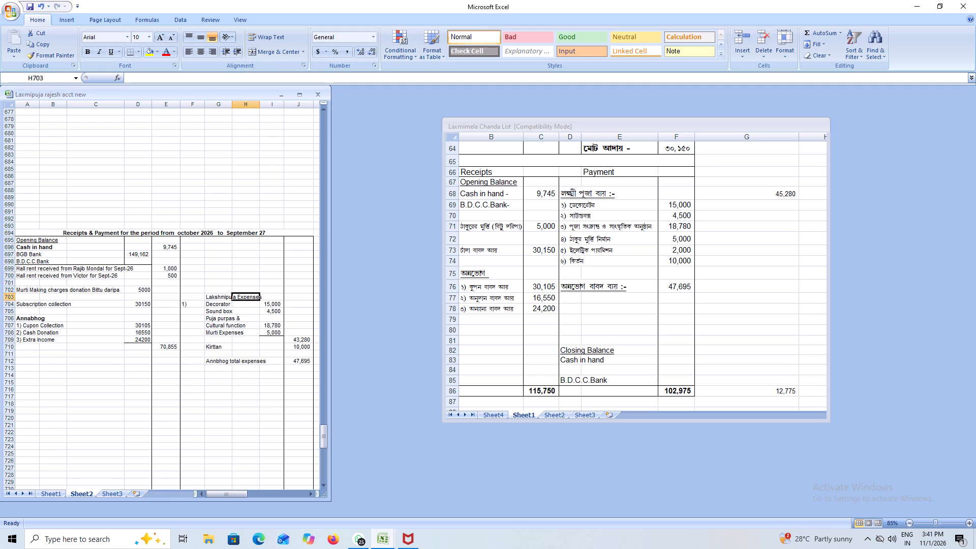
pyautogui.moveTo(212, 297); pyautogui.dragTo(292, 364)
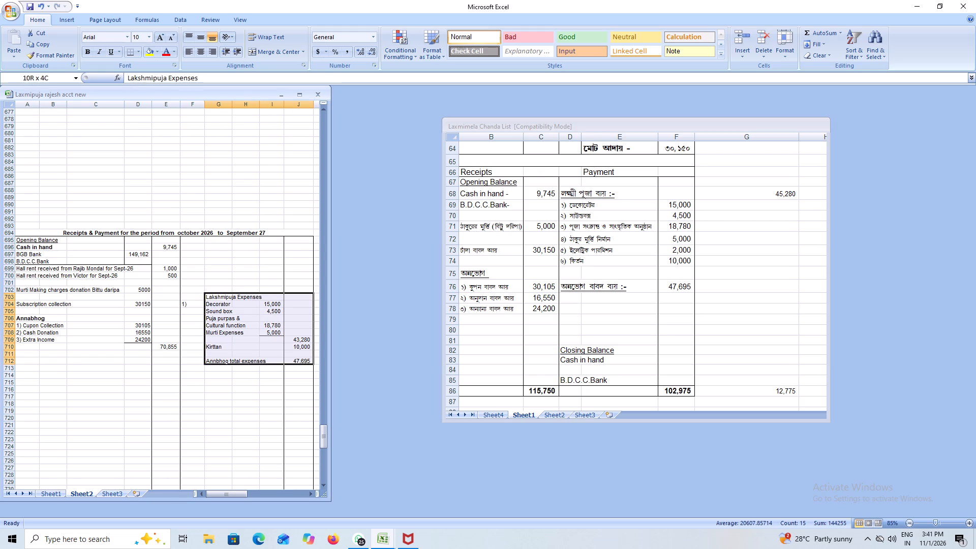
pyautogui.moveTo(292, 364); pyautogui.dragTo(295, 365)
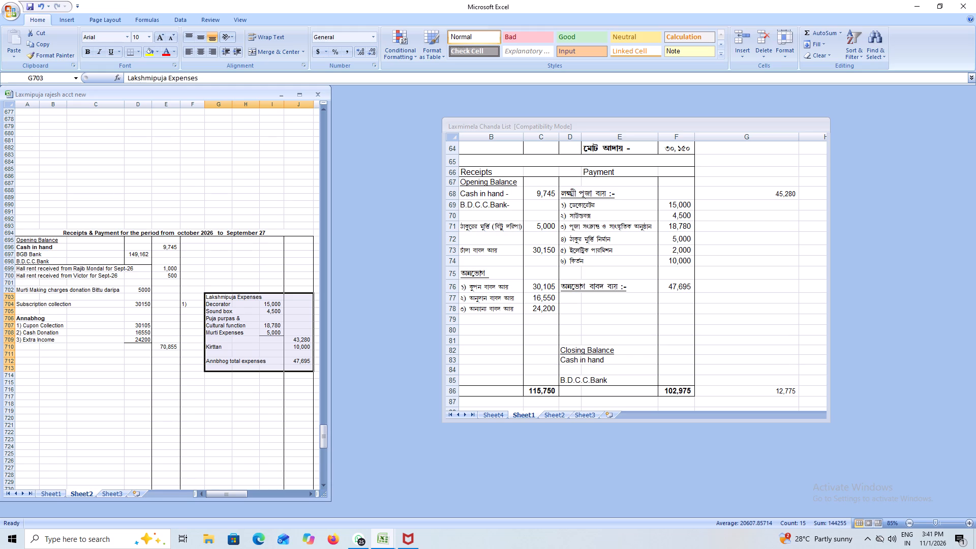
pyautogui.hotkey('ctrl', 'x')
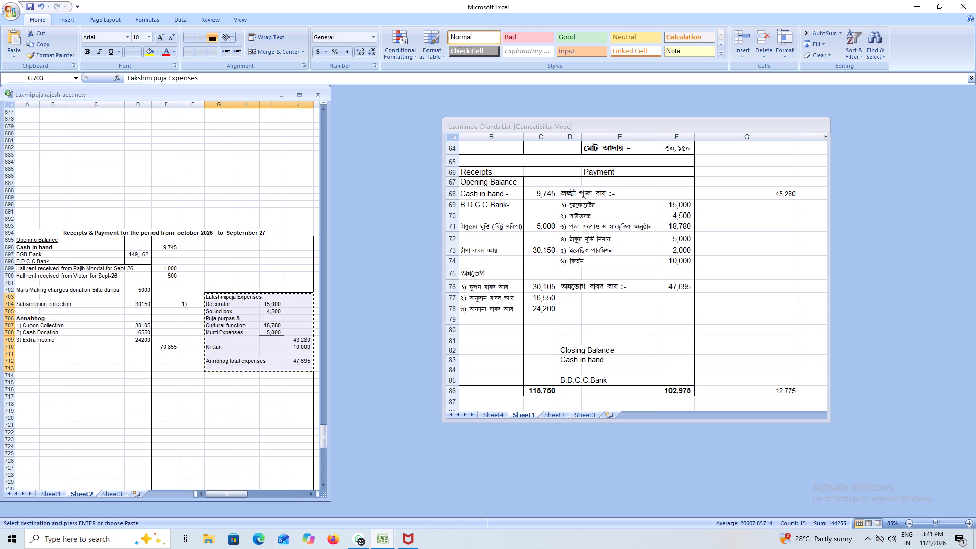
pyautogui.click(211, 249)
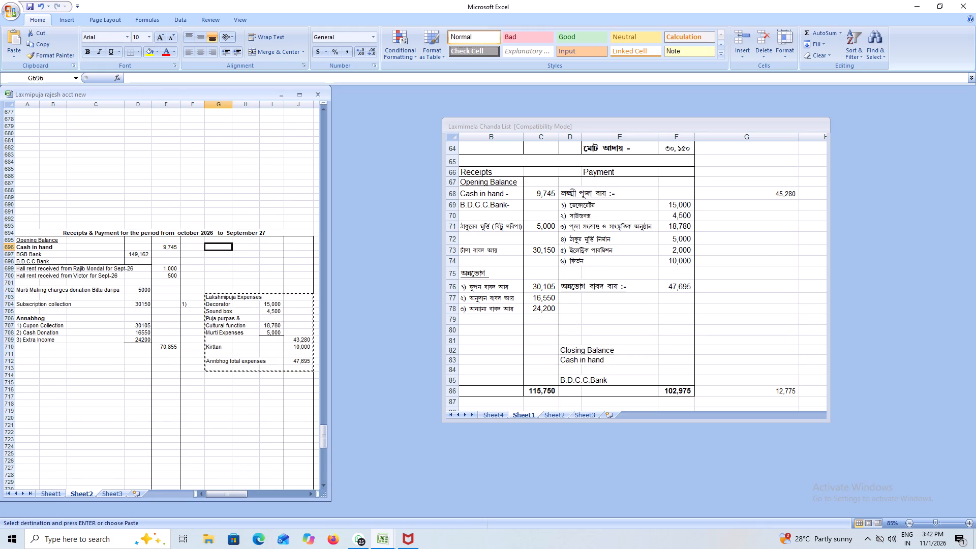
pyautogui.hotkey('ctrl', 'v')
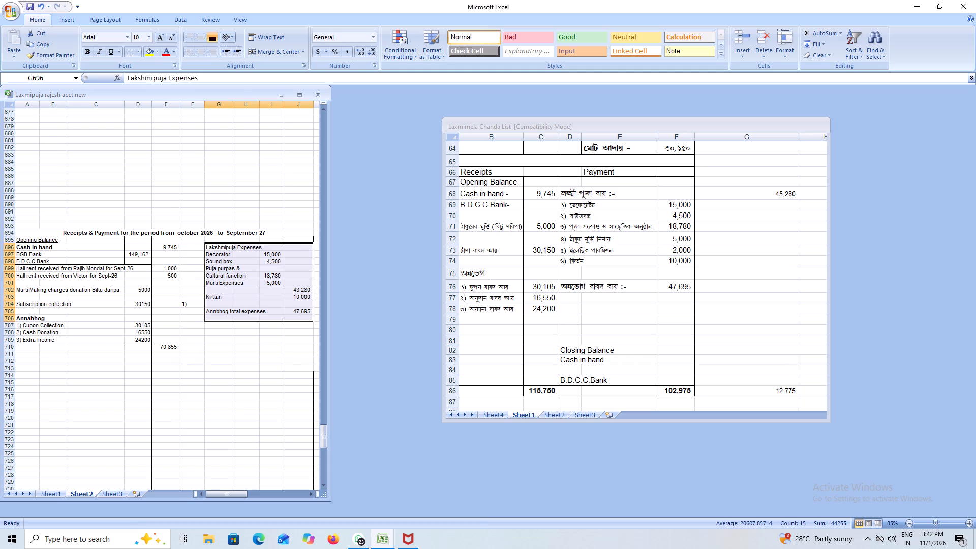
pyautogui.click(218, 371)
# Delete the stray numbering 1) from F704.
pyautogui.click(186, 306)
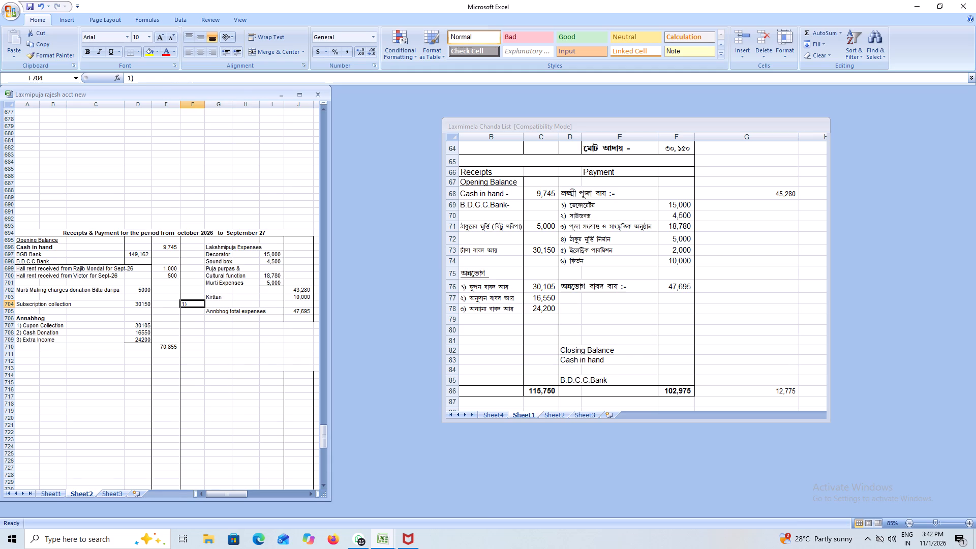
pyautogui.press('Delete')
pyautogui.click(218, 360)
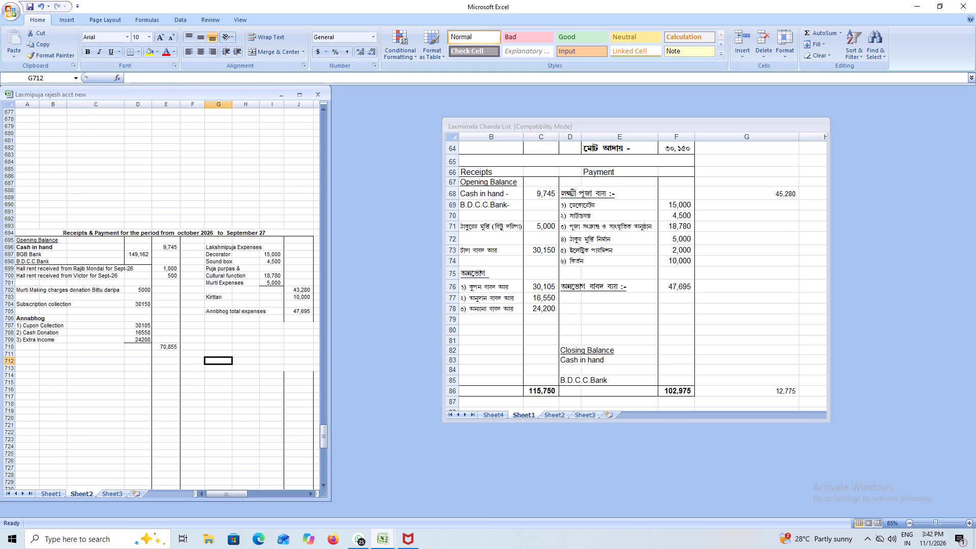
# Restore the amount column's vertical rules by applying left and right borders to J706:J715.
pyautogui.moveTo(292, 319); pyautogui.dragTo(294, 373)
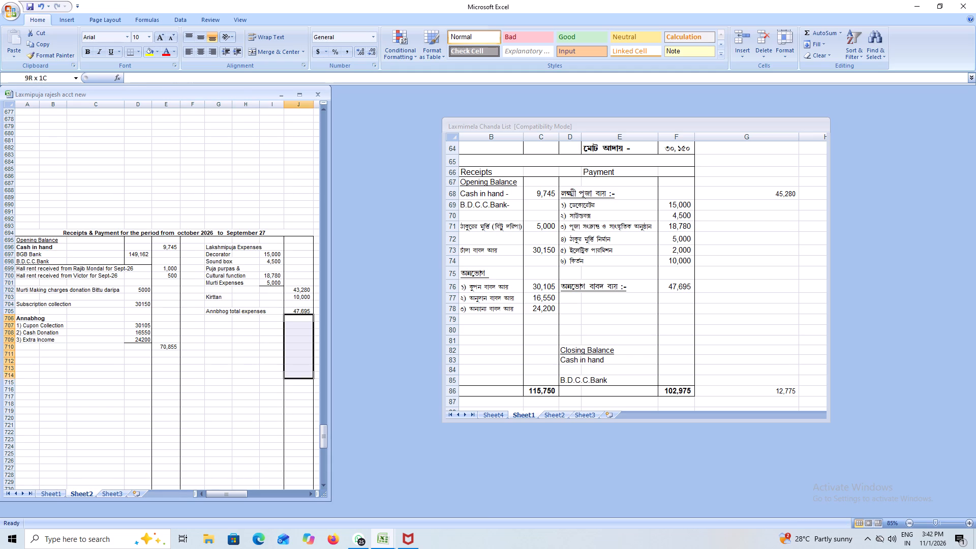
pyautogui.moveTo(294, 373); pyautogui.dragTo(294, 380)
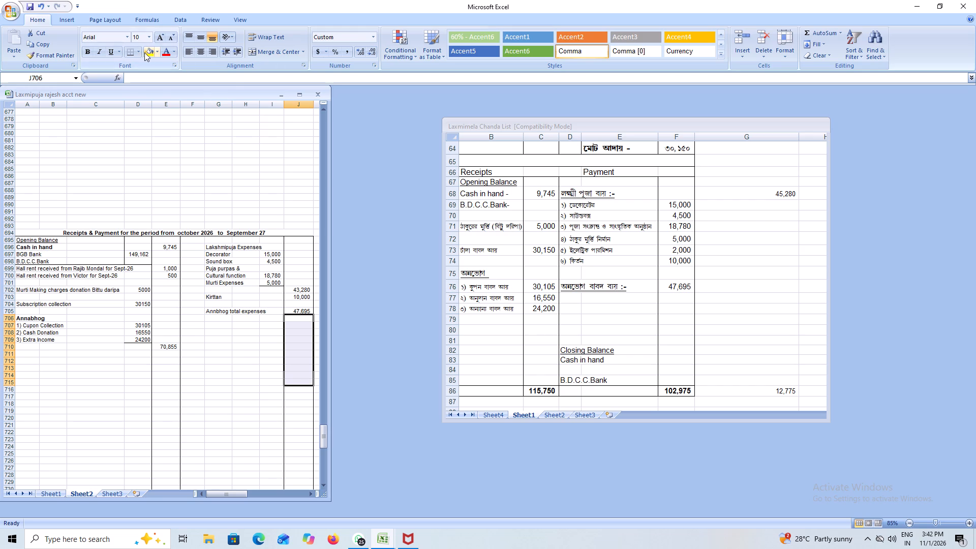
pyautogui.click(138, 52)
pyautogui.click(131, 98)
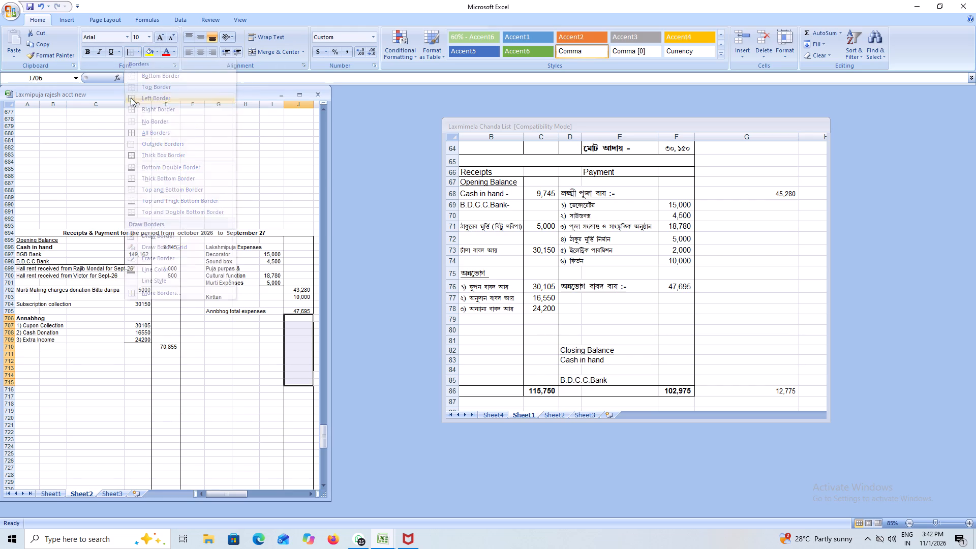
pyautogui.click(139, 51)
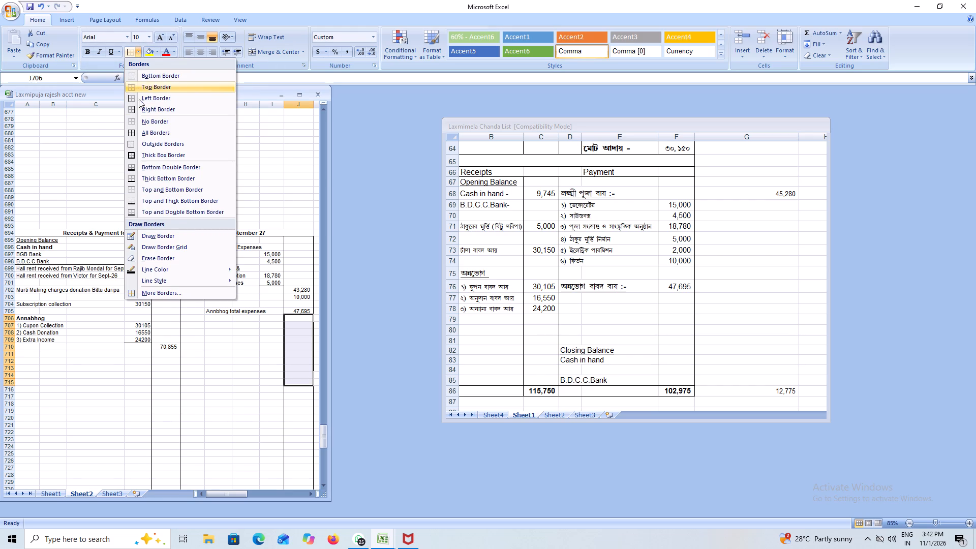
pyautogui.click(135, 109)
pyautogui.click(255, 182)
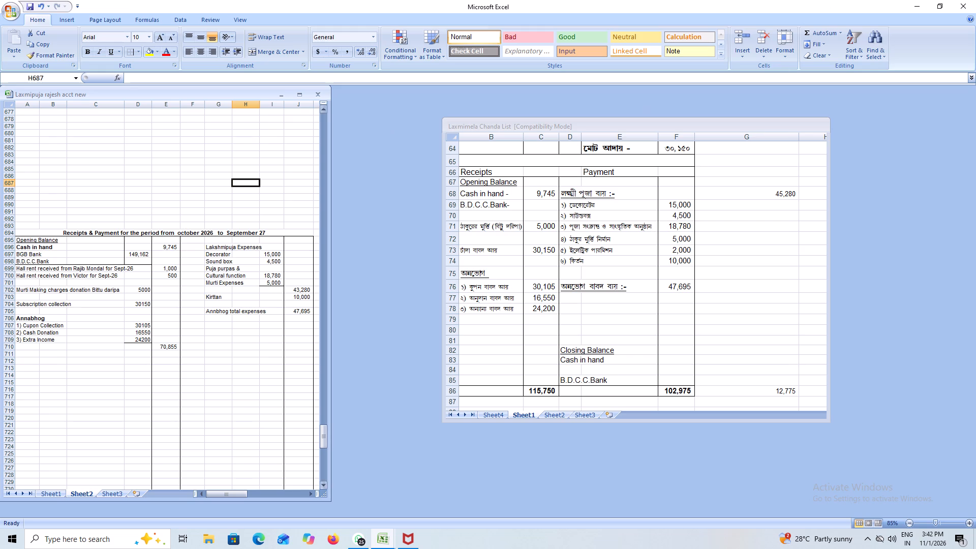
# Save the Laxmipuja rajesh acct new workbook.
pyautogui.click(29, 8)
# Minimise the workbooks and dismiss the McAfee Security Scan Plus pop-up.
pyautogui.click(918, 5)
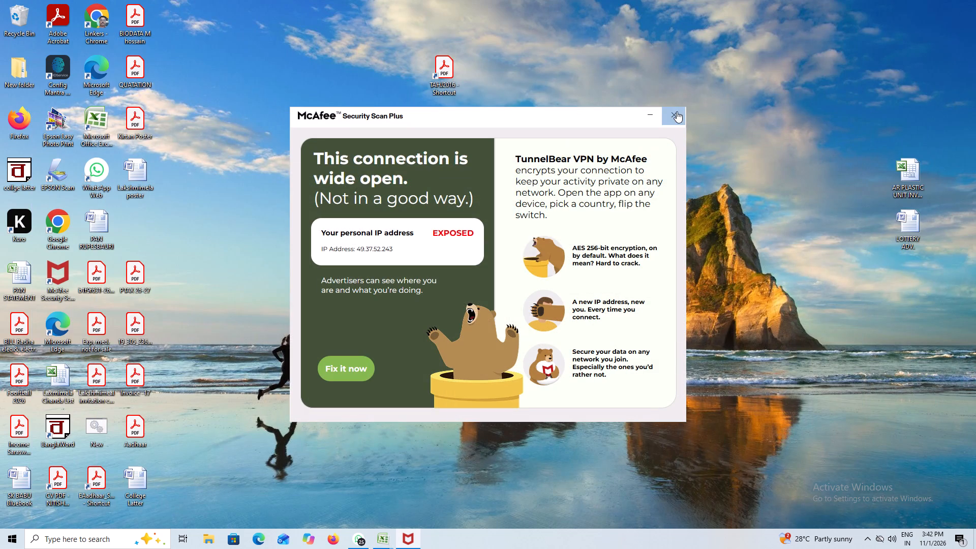
pyautogui.click(677, 111)
# Open dhankesari.com in Google Chrome and dismiss the Diwali bumper advertisement.
pyautogui.click(56, 225)
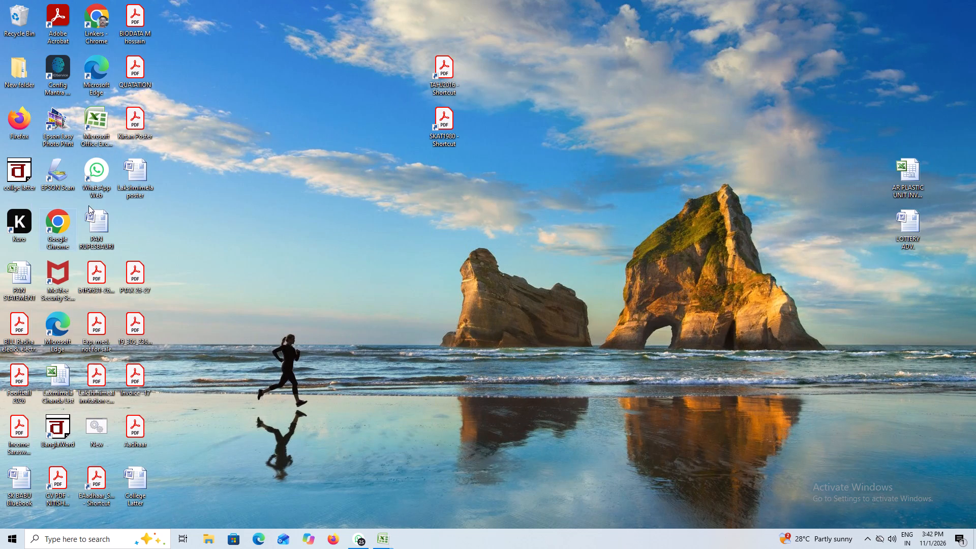
pyautogui.doubleClick(60, 226)
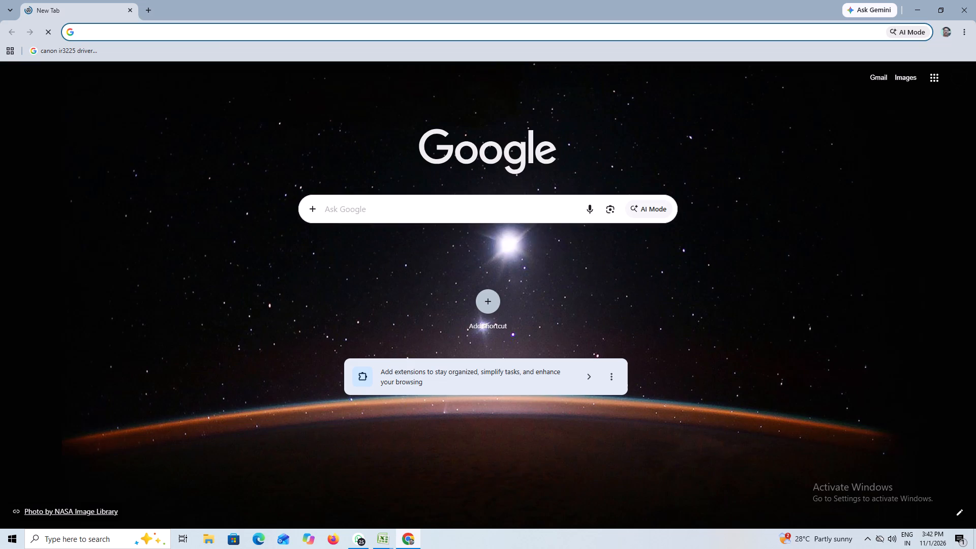
pyautogui.click(105, 30)
pyautogui.write('dha')
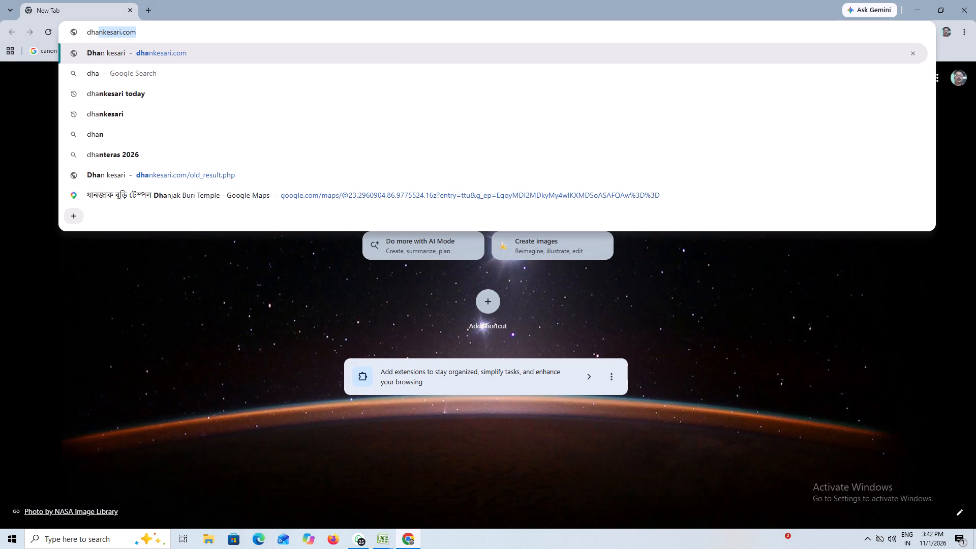
pyautogui.press('Return')
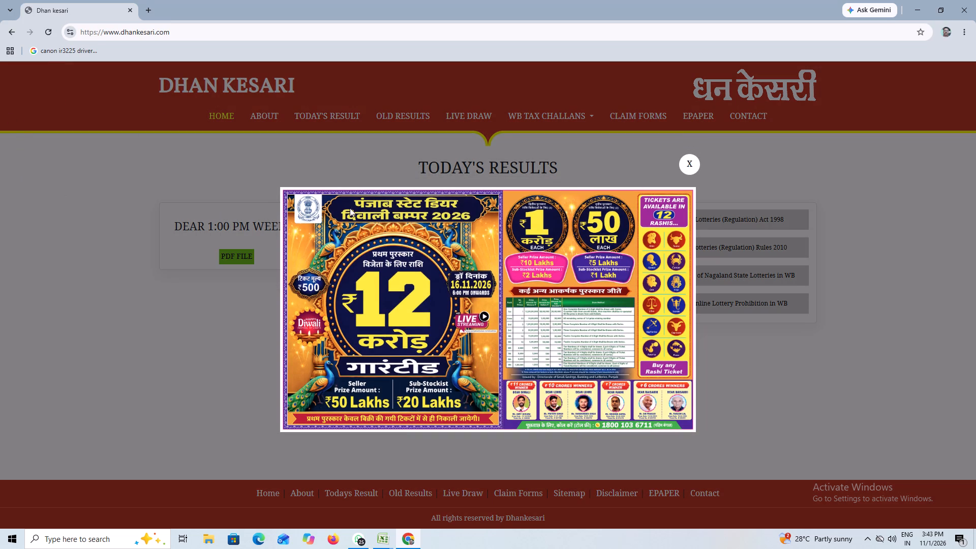
pyautogui.click(695, 161)
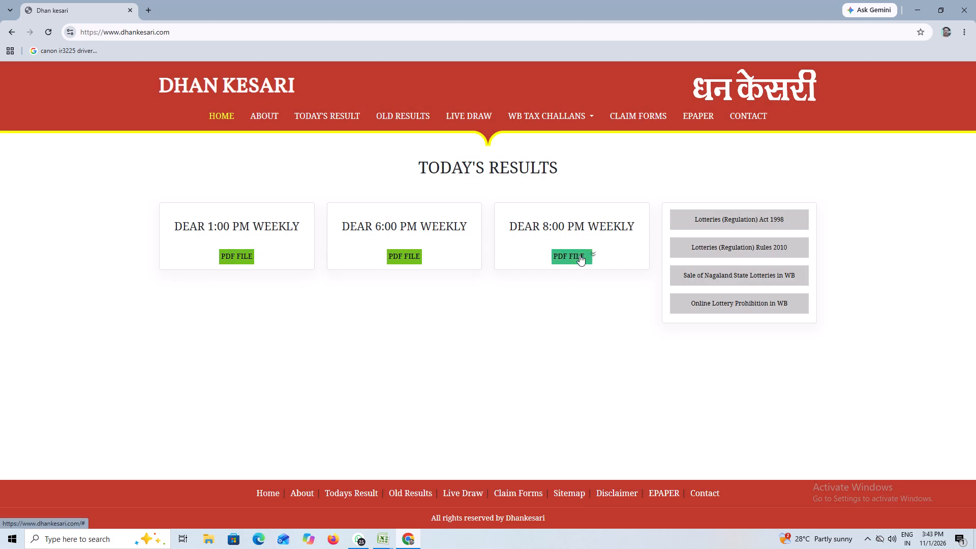
# Download and open the result PDF for the DEAR 1:00 PM WEEKLY lottery.
pyautogui.click(237, 257)
pyautogui.click(237, 257)
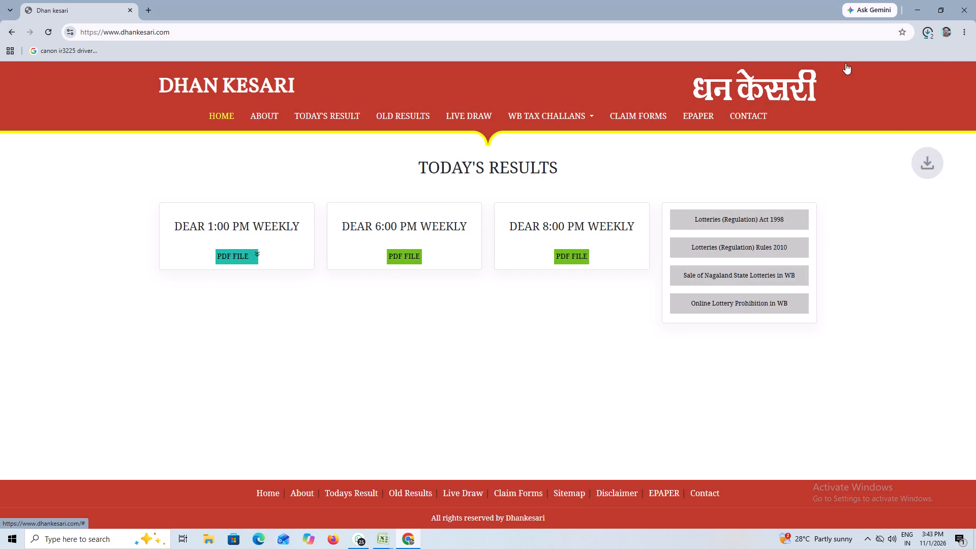
pyautogui.click(839, 55)
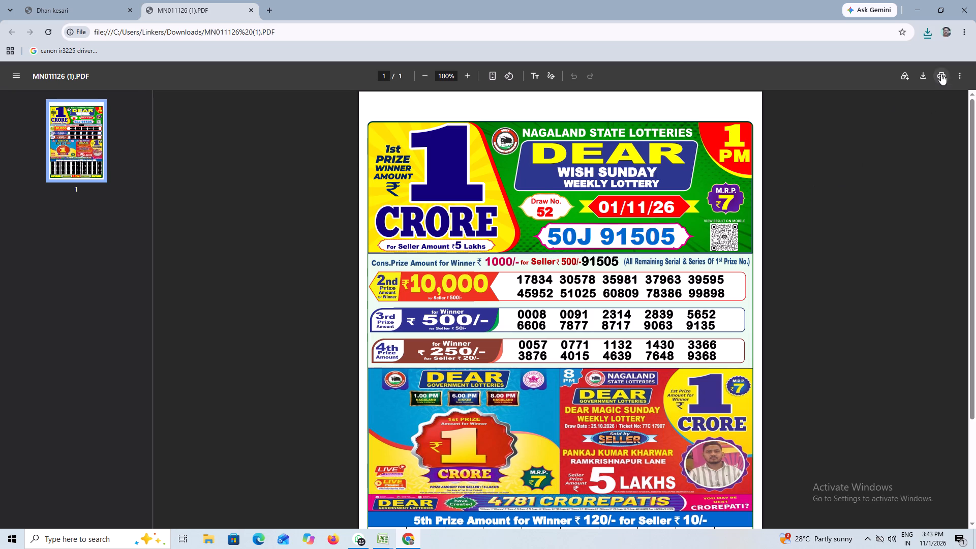
# Print 8 copies of the 1 PM lottery result on the Canon iR3225 and close the PDF.
pyautogui.click(941, 74)
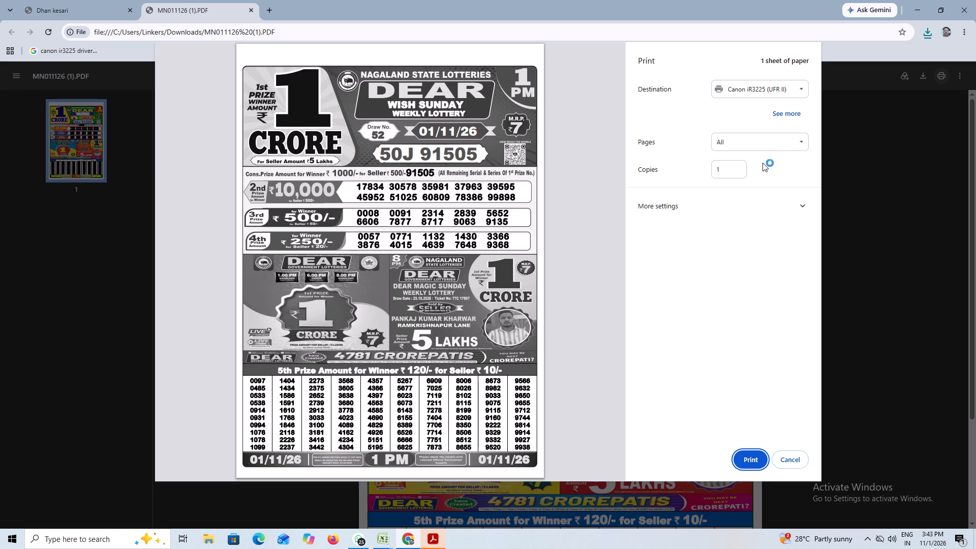
pyautogui.click(669, 206)
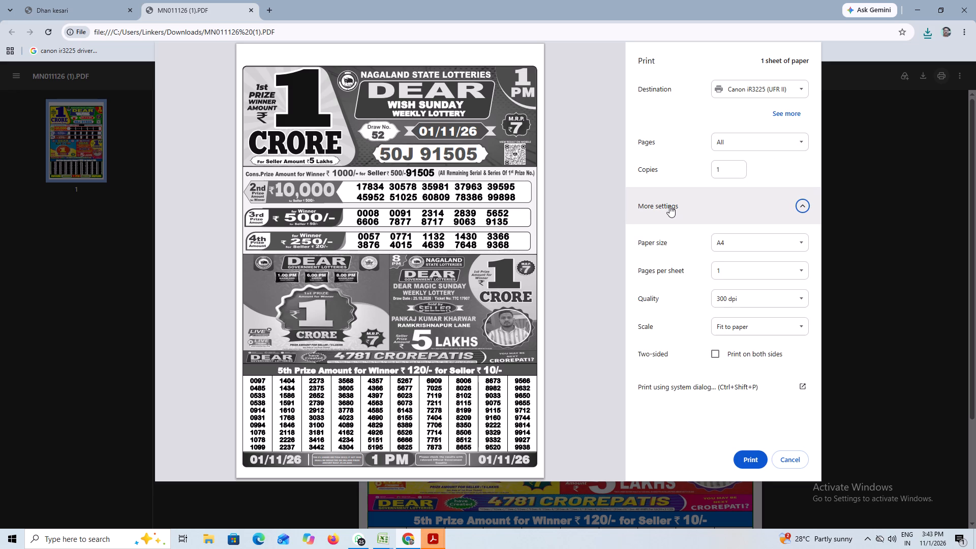
pyautogui.click(669, 206)
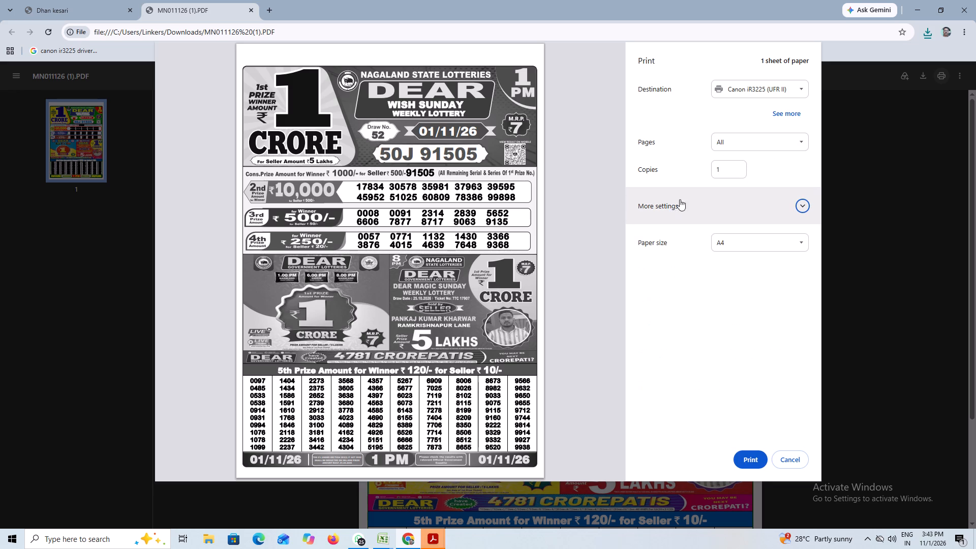
pyautogui.moveTo(727, 167); pyautogui.dragTo(505, 168)
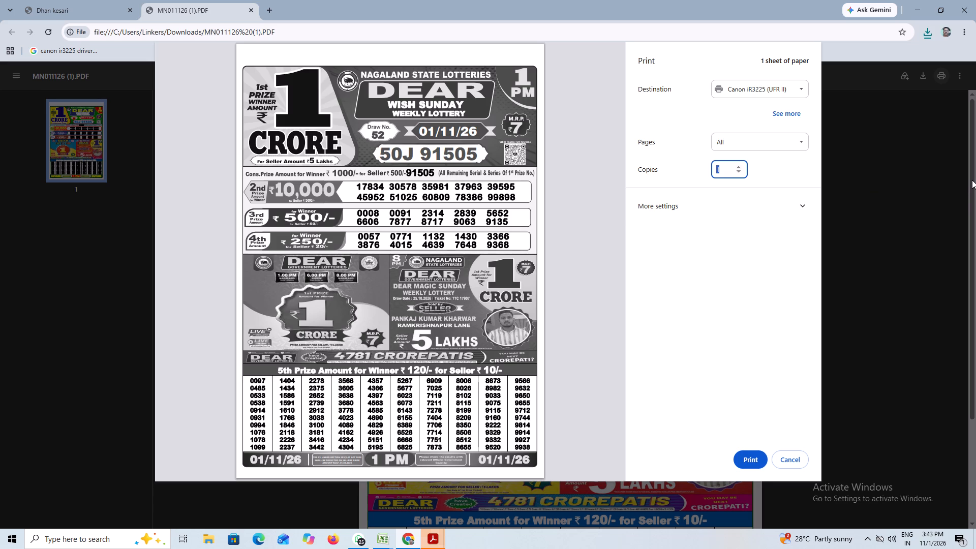
pyautogui.press('8')
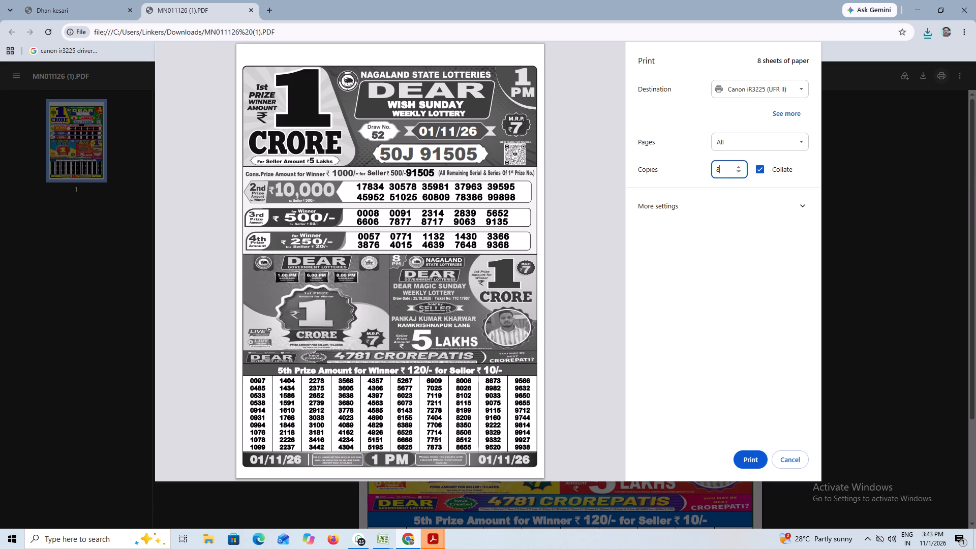
pyautogui.press('Return')
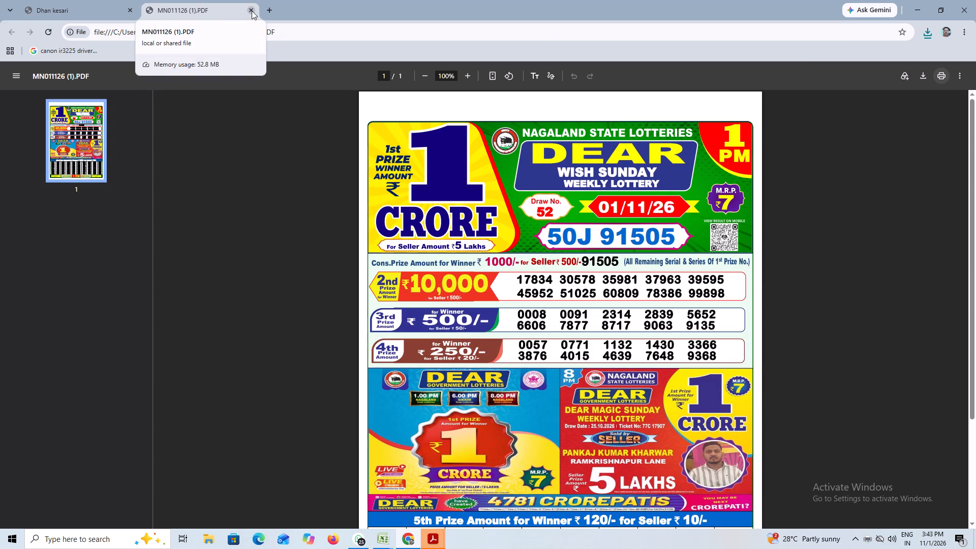
pyautogui.click(252, 11)
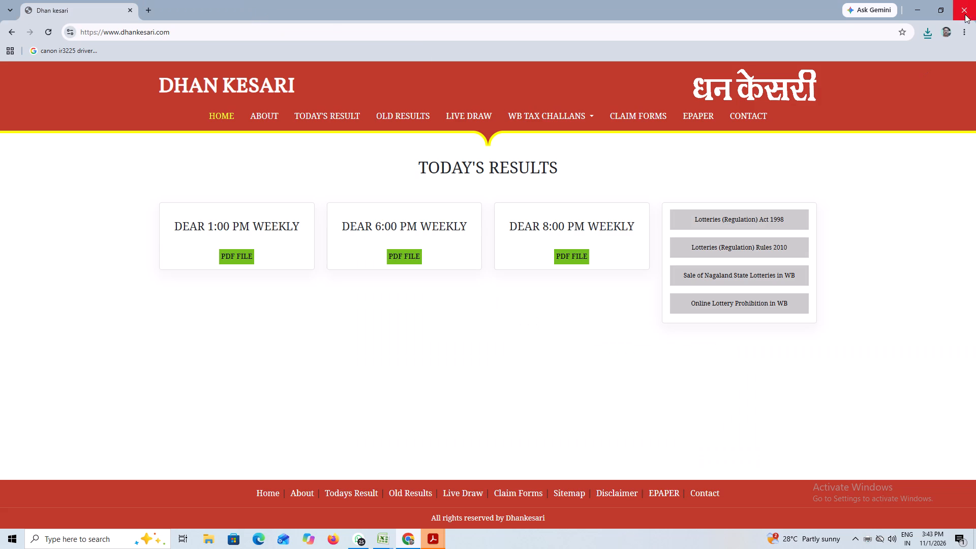
# Close Google Chrome and both open MN011126 lottery result PDFs in Adobe Acrobat.
pyautogui.click(967, 6)
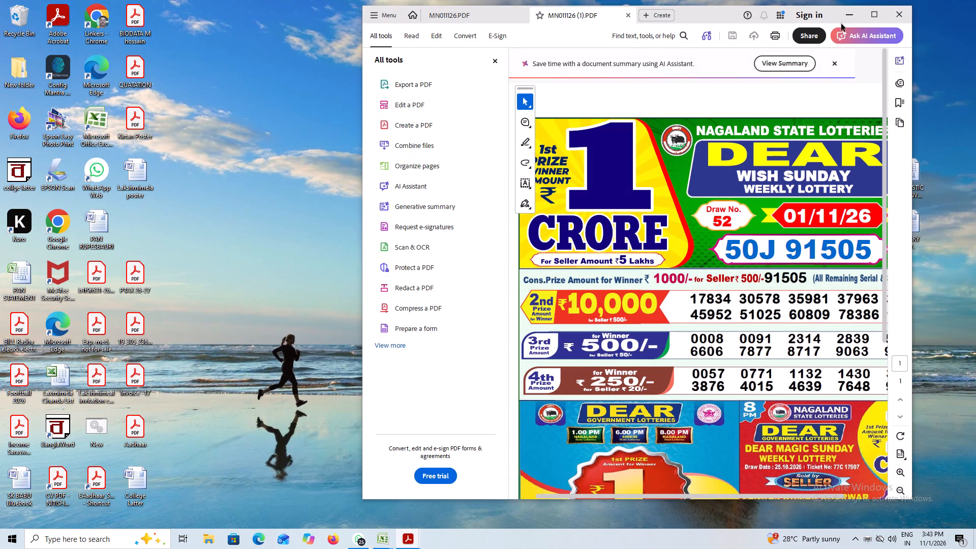
pyautogui.click(898, 12)
pyautogui.click(635, 277)
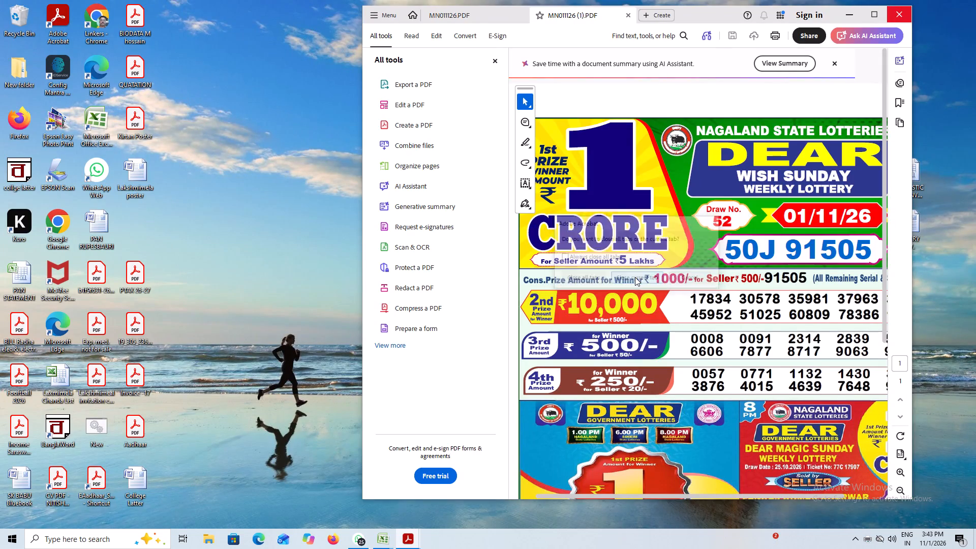
pyautogui.click(900, 11)
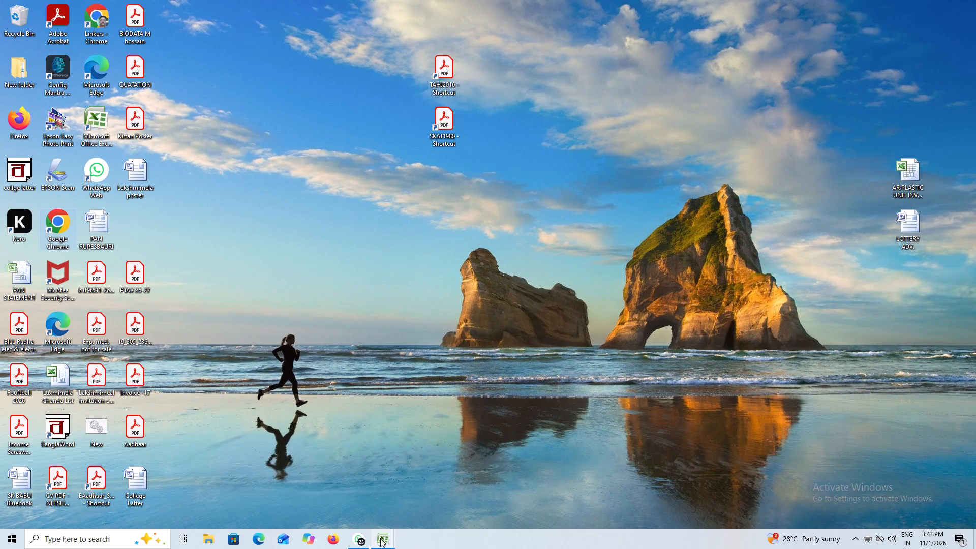
# Switch back to Excel with the Laxmipuja rajesh acct new workbook, and make the Laxmimela Chanda List workbook active beside it.
pyautogui.click(380, 538)
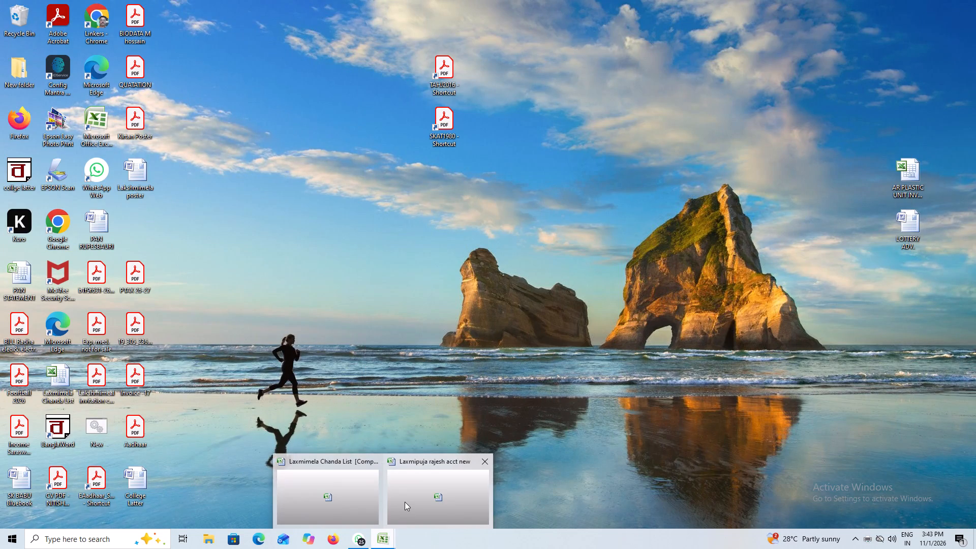
pyautogui.click(405, 502)
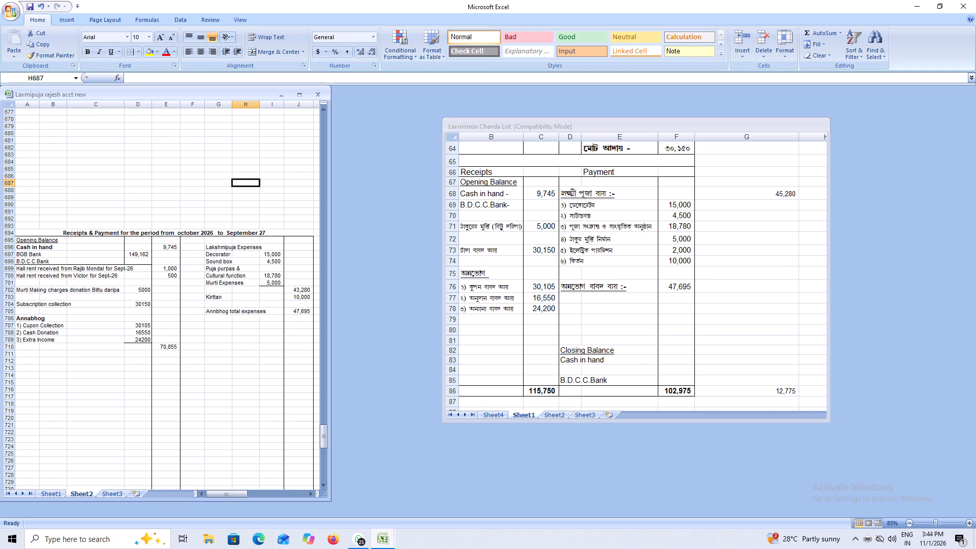
pyautogui.click(265, 375)
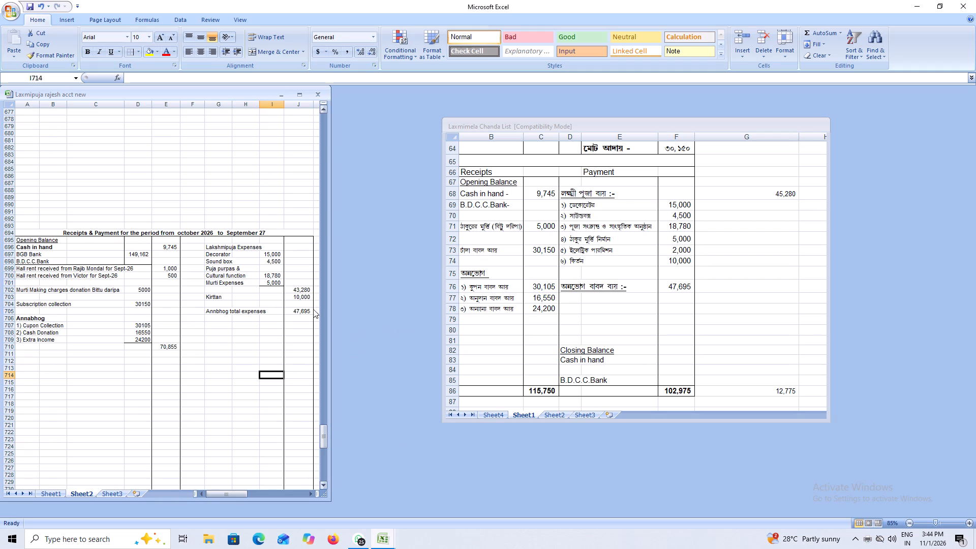
pyautogui.click(720, 240)
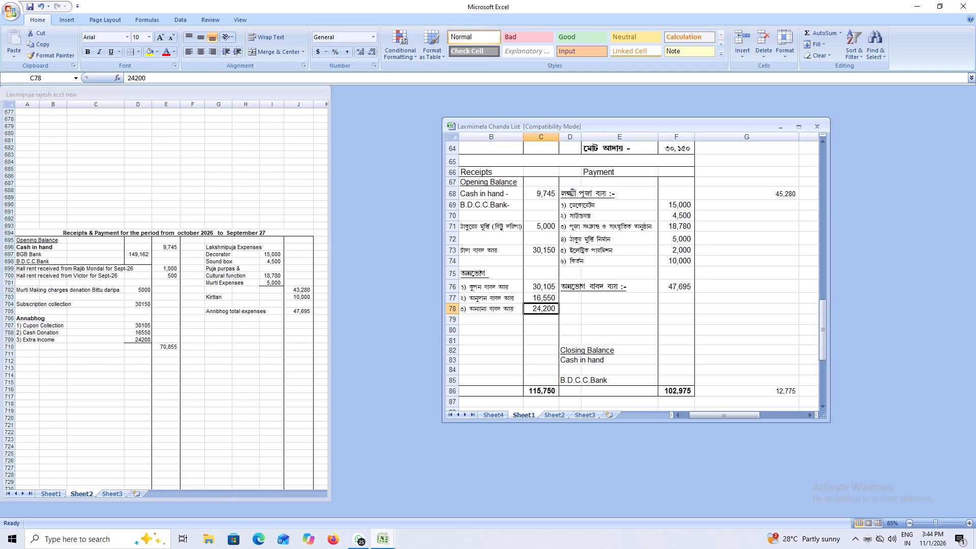